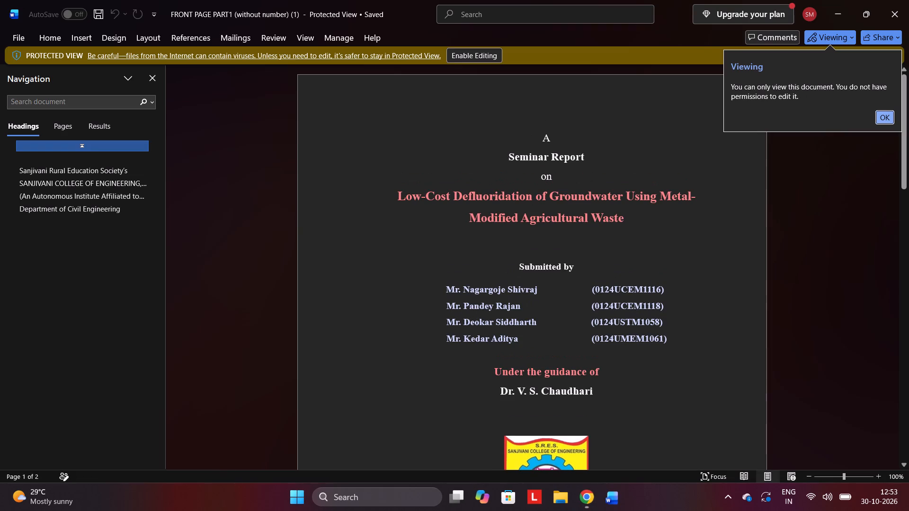
left_click(879, 120)
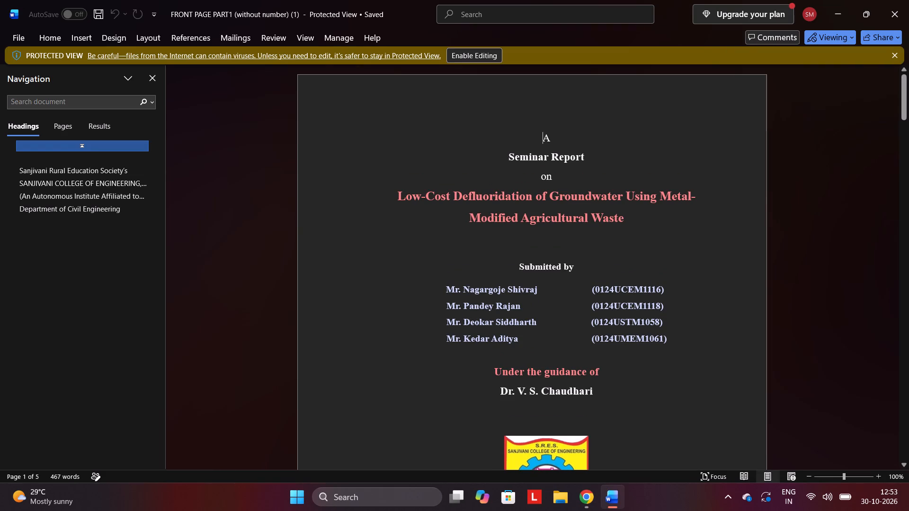
Look over the cover page of the seminar report, from the title down to the college details.
left_click(646, 215)
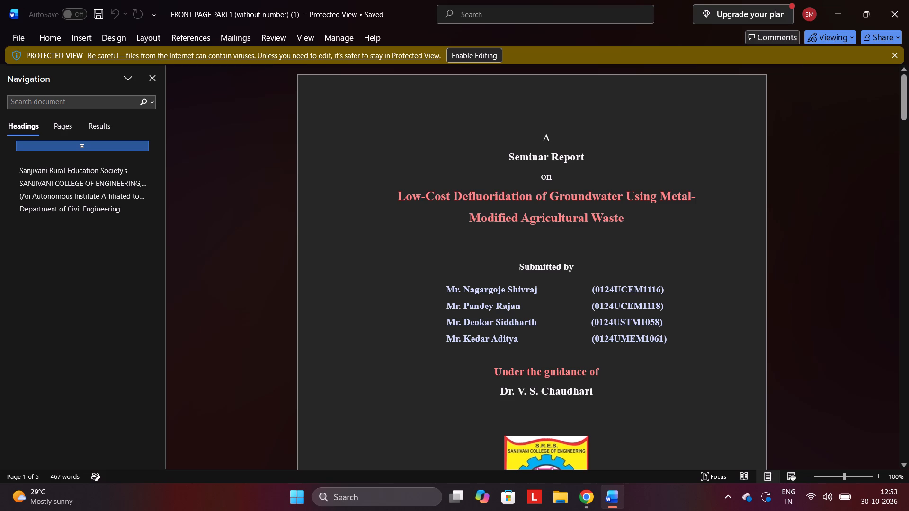
right_click(646, 215)
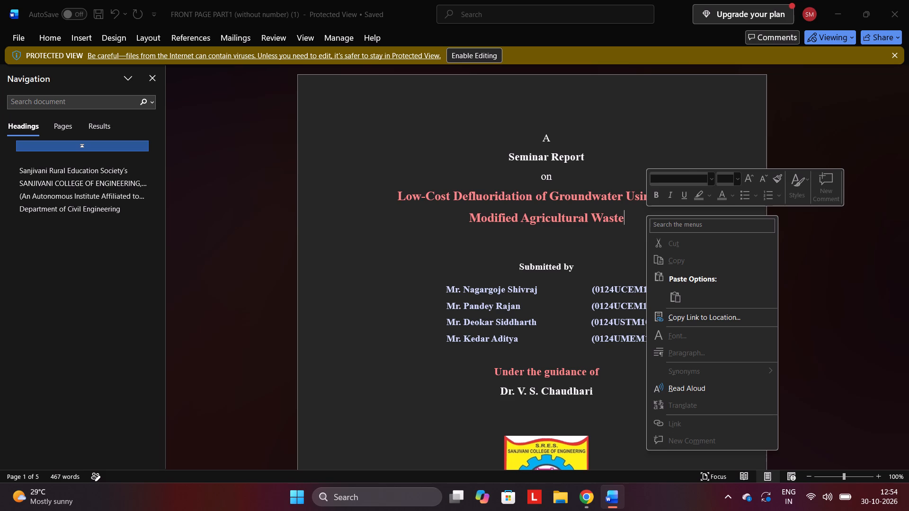
scroll(646, 215, "down", 6)
scroll(646, 215, "up", 4)
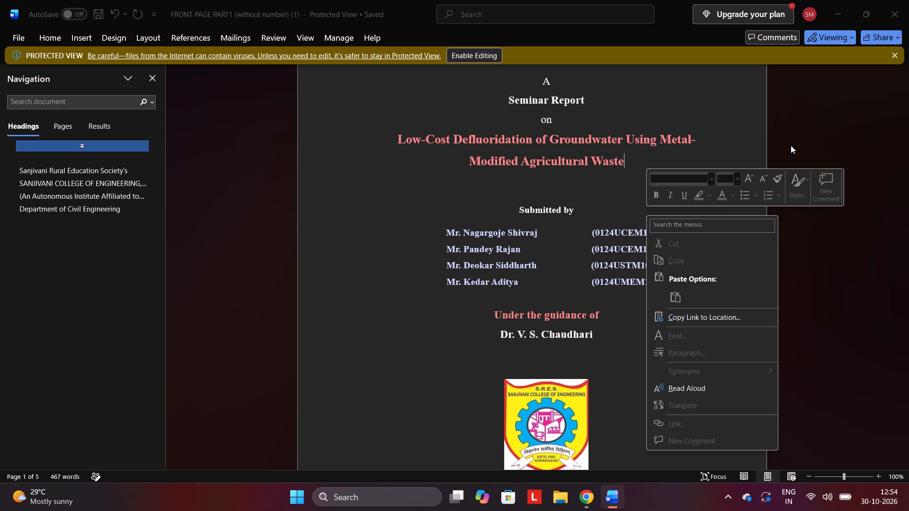
left_click(791, 132)
scroll(541, 229, "down", 11)
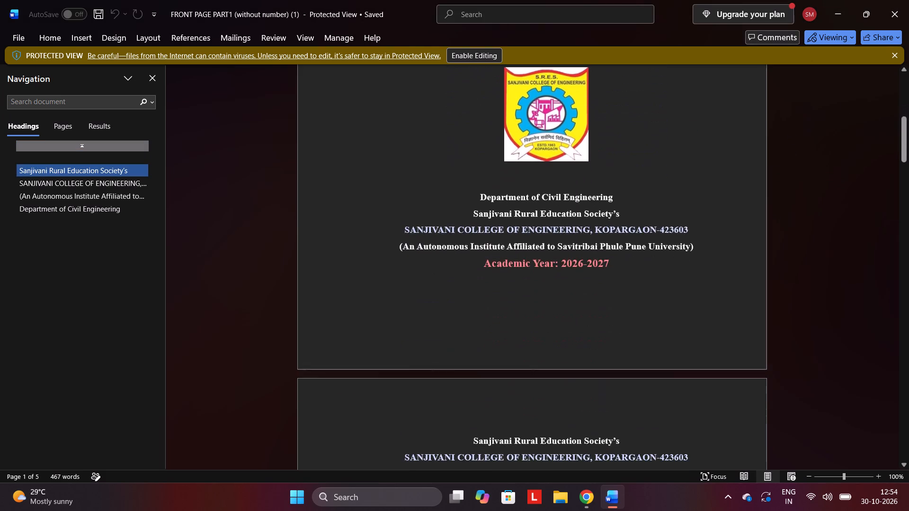
scroll(541, 229, "down", 5)
scroll(541, 229, "up", 17)
scroll(541, 229, "up", 4)
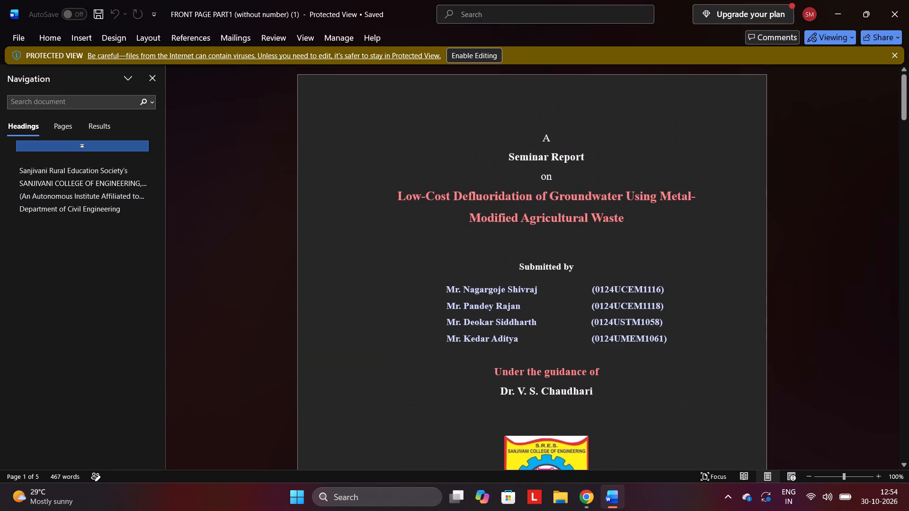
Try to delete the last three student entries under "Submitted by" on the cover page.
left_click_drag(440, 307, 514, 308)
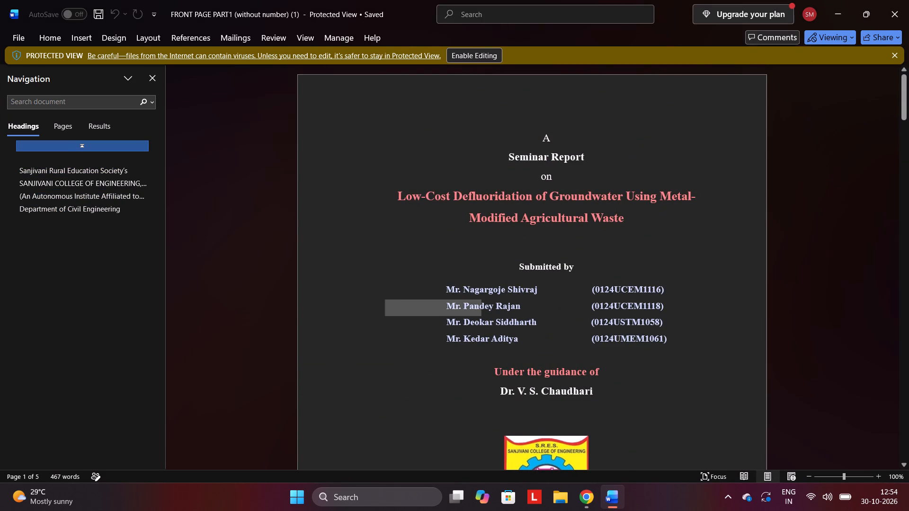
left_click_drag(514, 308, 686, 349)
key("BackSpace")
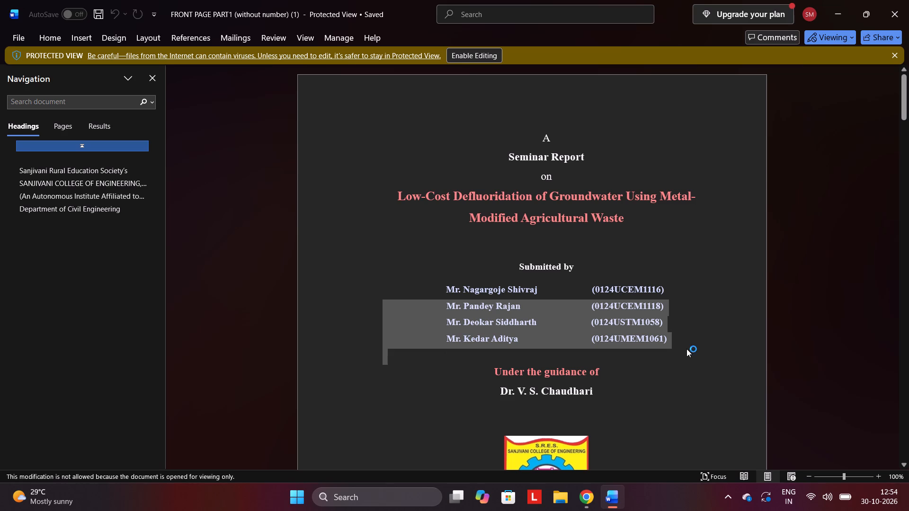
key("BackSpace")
Enable editing for the protected document.
left_click(490, 62)
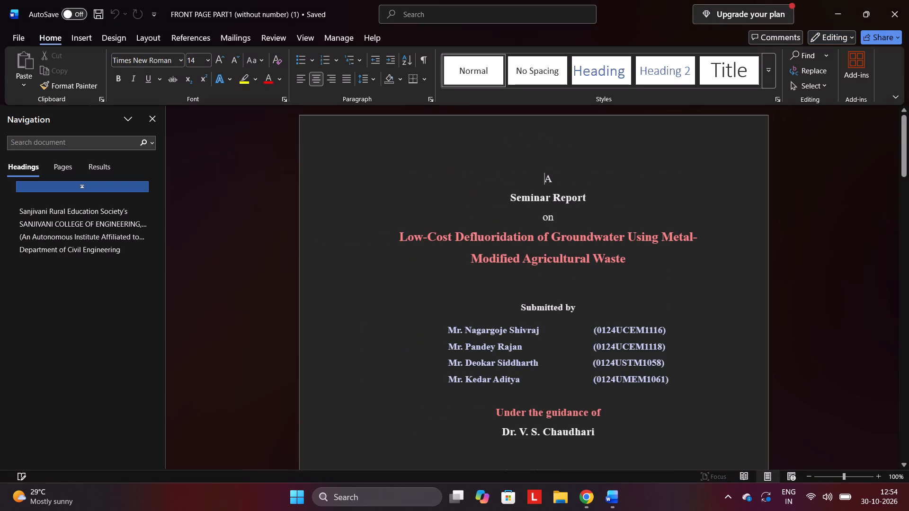
Delete the last three student names and their roll numbers under "Submitted by" on the cover page, keeping only the first entry.
left_click_drag(441, 350, 549, 363)
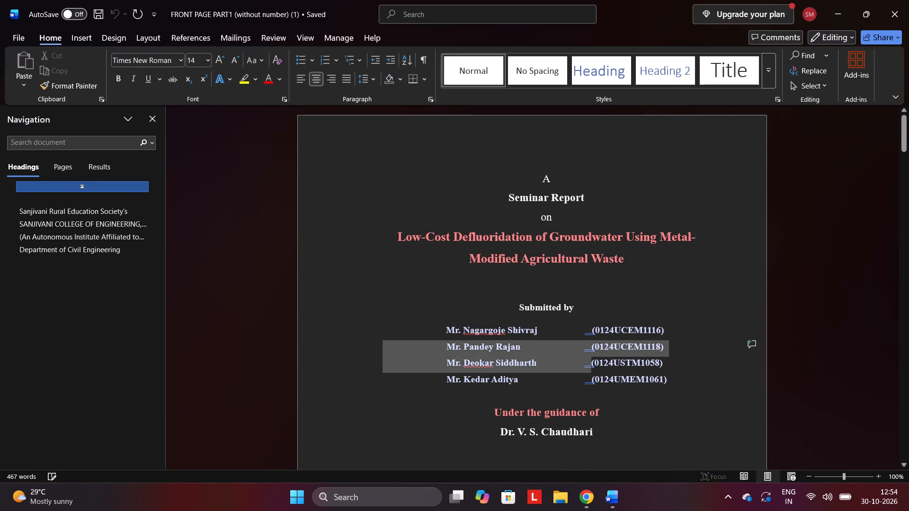
left_click_drag(549, 363, 693, 386)
key("BackSpace")
Delete the last three student names and roll numbers under "This is to certify that," in the Certificate section, keeping only the first.
scroll(624, 361, "down", 3)
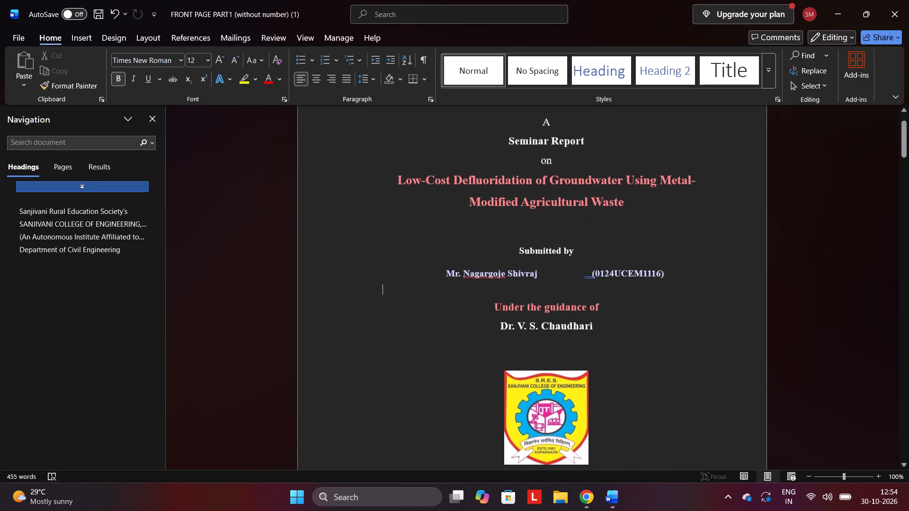
scroll(592, 350, "down", 8)
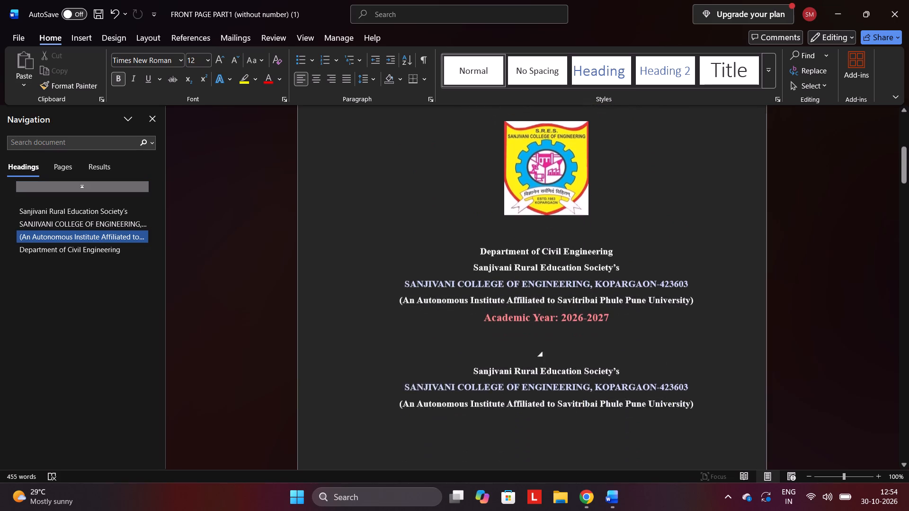
scroll(591, 351, "down", 3)
scroll(436, 333, "down", 13)
left_click_drag(446, 253, 512, 274)
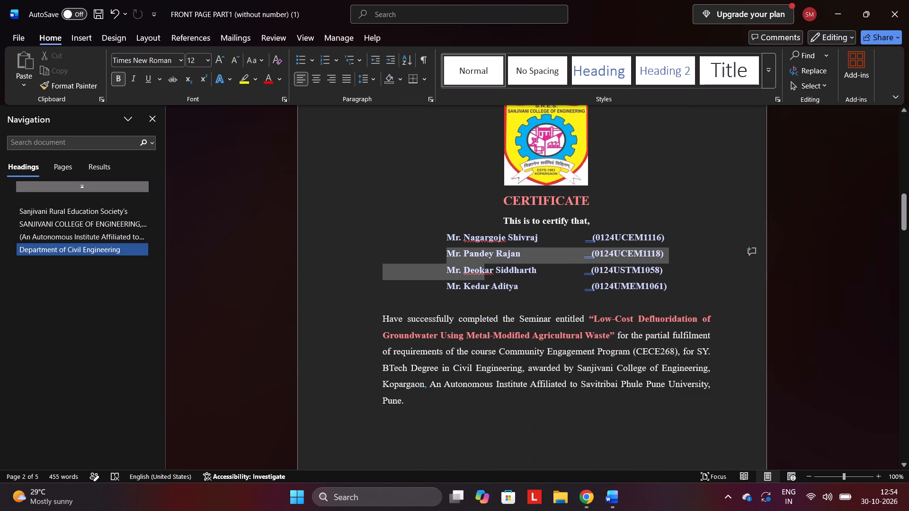
left_click_drag(512, 274, 678, 292)
key("BackSpace")
Delete the last three student names and roll numbers under "Submitted by," at the end of the Acknowledgement, keeping only the first.
scroll(493, 282, "down", 2)
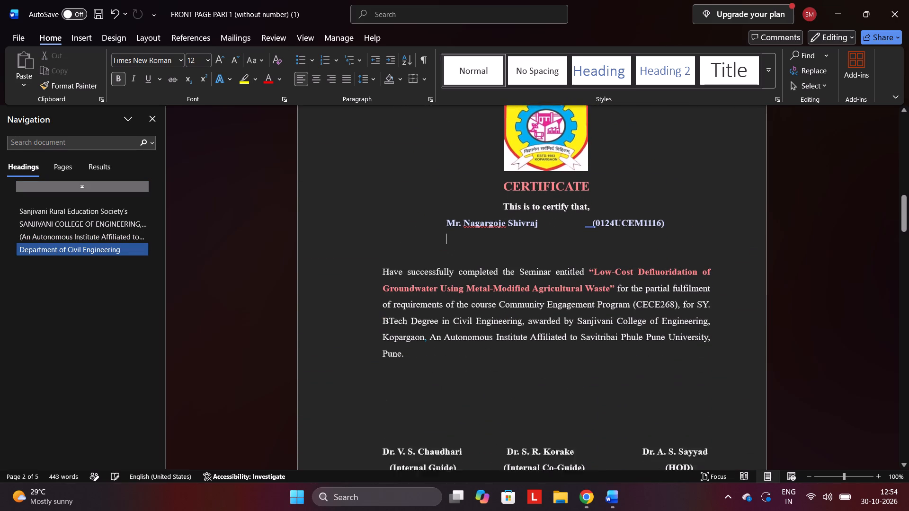
scroll(493, 282, "down", 9)
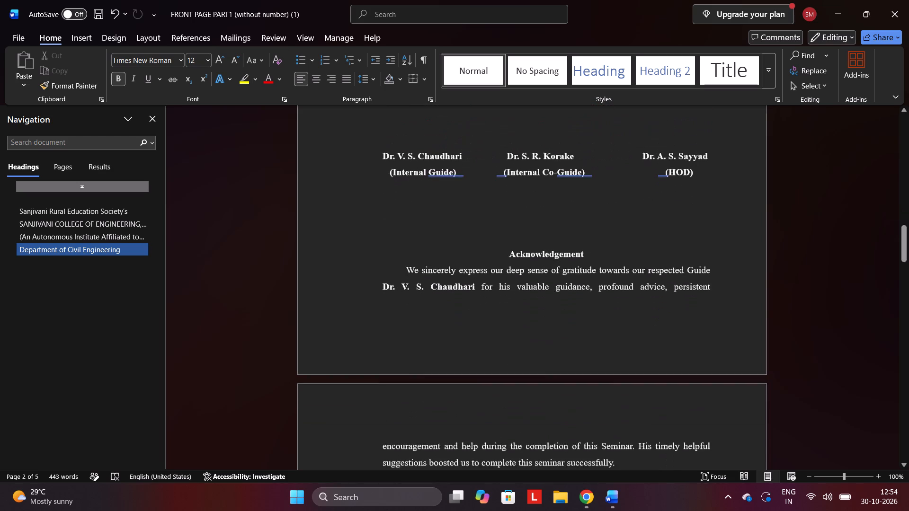
scroll(492, 308, "down", 17)
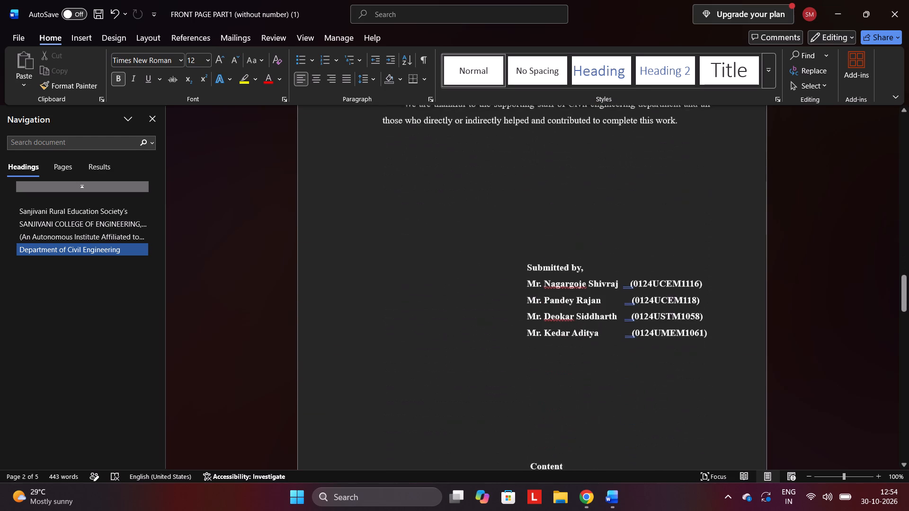
left_click_drag(525, 272, 571, 282)
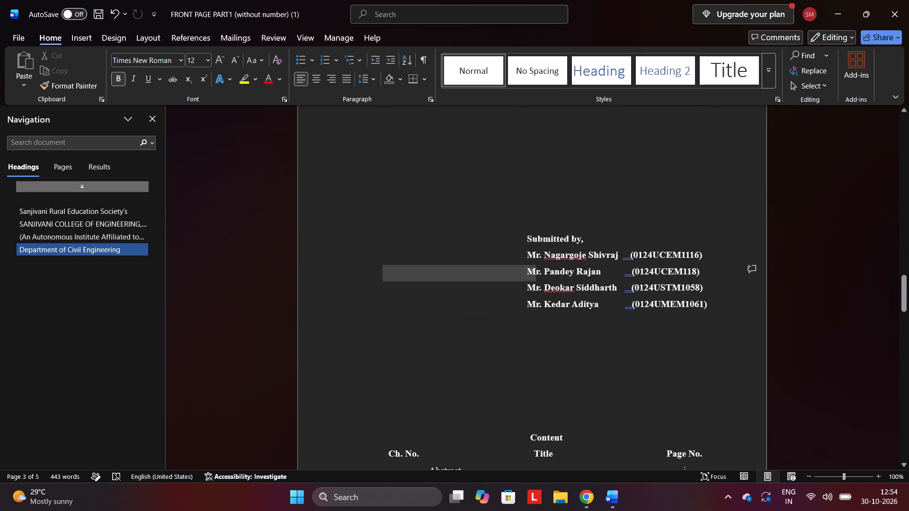
left_click_drag(571, 282, 719, 320)
key("BackSpace")
Center the remaining student line under "Submitted by," at the end of the Acknowledgement.
left_click_drag(525, 258, 713, 258)
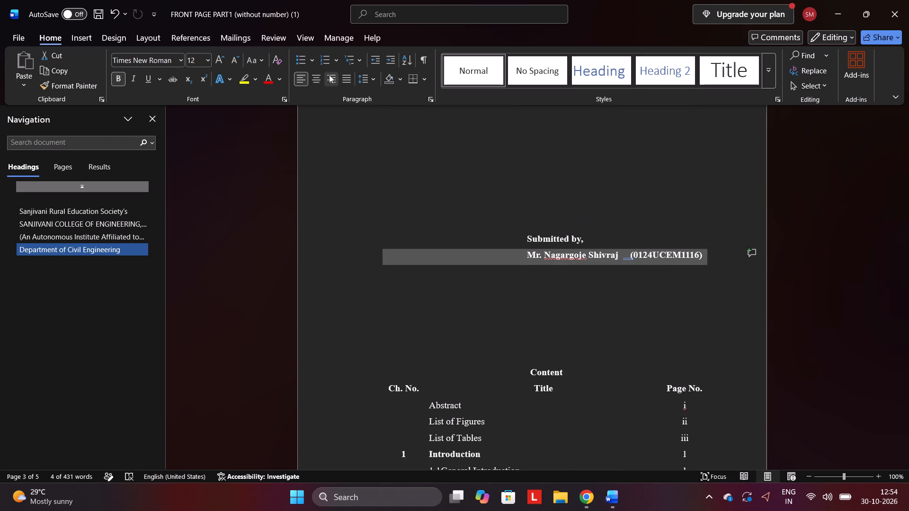
left_click(312, 80)
Examine the Content table through to the Appendix row, its page breaks, and the Acknowledgement pages before it.
scroll(447, 239, "down", 8)
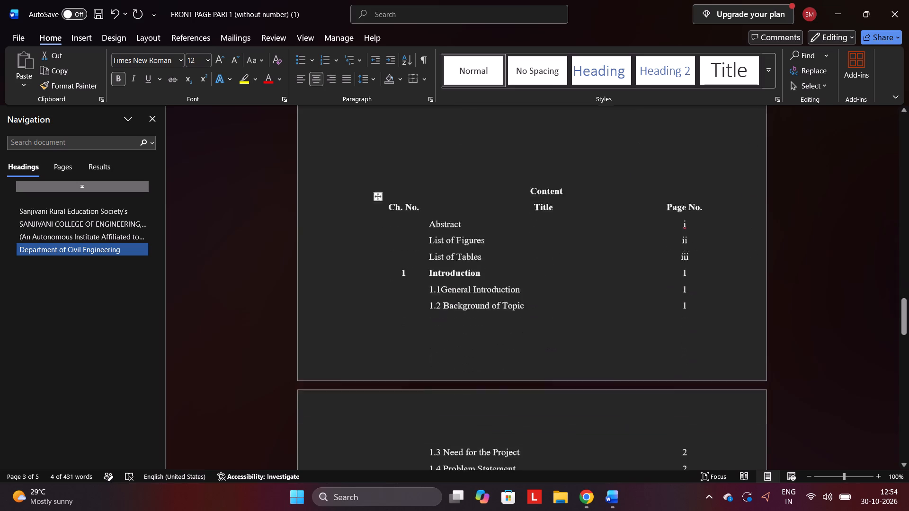
scroll(466, 264, "down", 15)
scroll(466, 263, "down", 9)
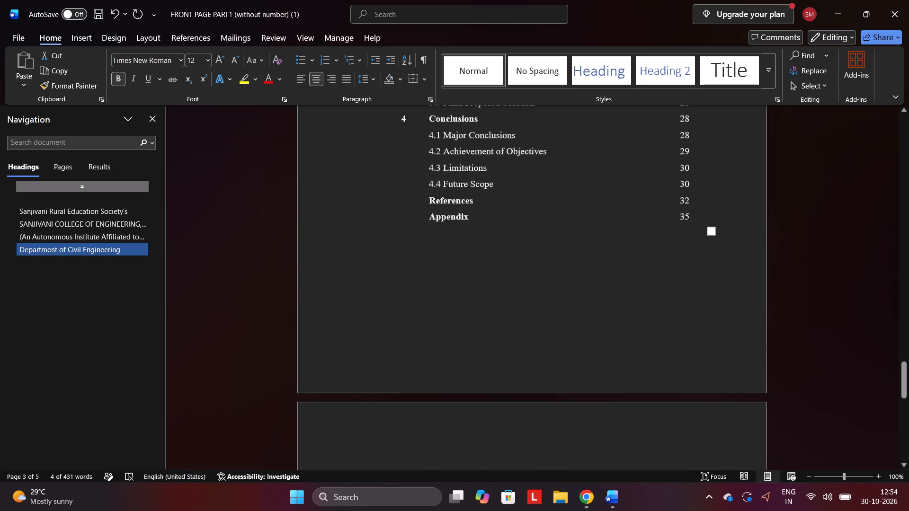
scroll(466, 263, "down", 3)
scroll(466, 263, "up", 6)
scroll(466, 263, "down", 7)
scroll(466, 263, "up", 5)
scroll(466, 263, "down", 7)
scroll(466, 263, "up", 7)
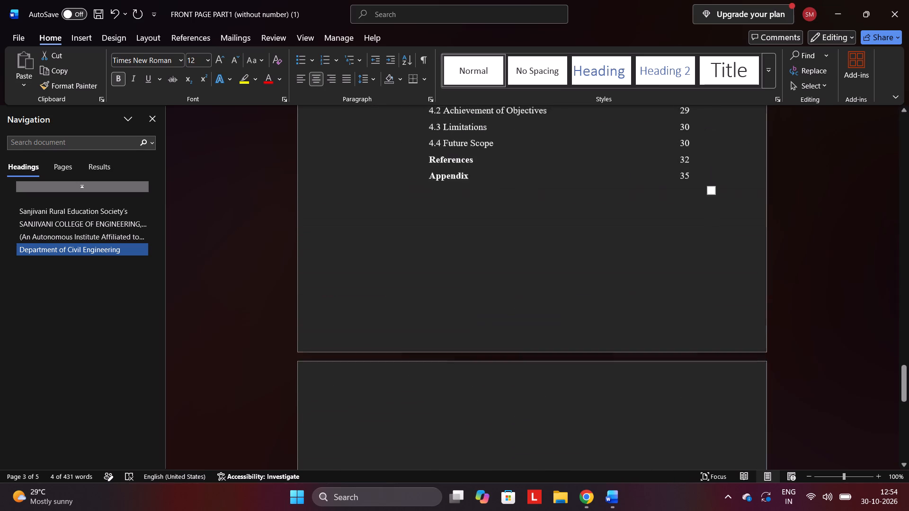
scroll(466, 263, "up", 17)
scroll(466, 263, "down", 9)
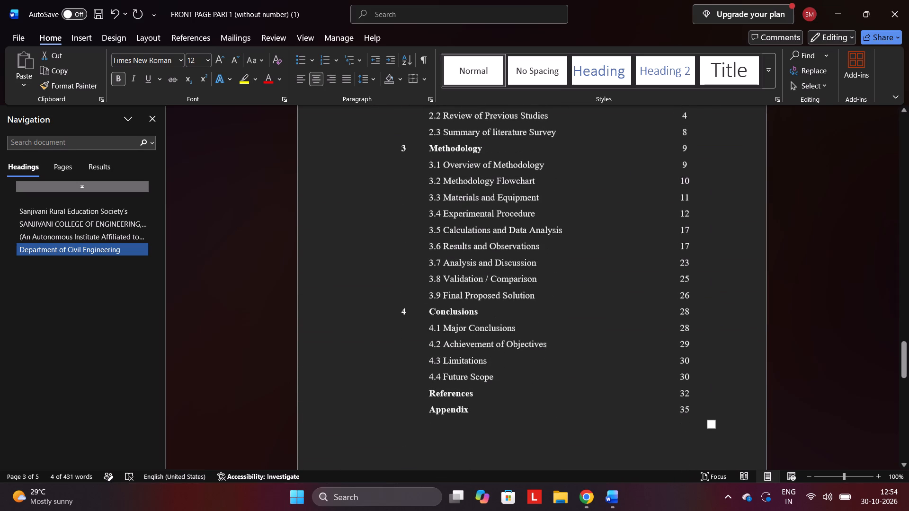
scroll(466, 263, "up", 19)
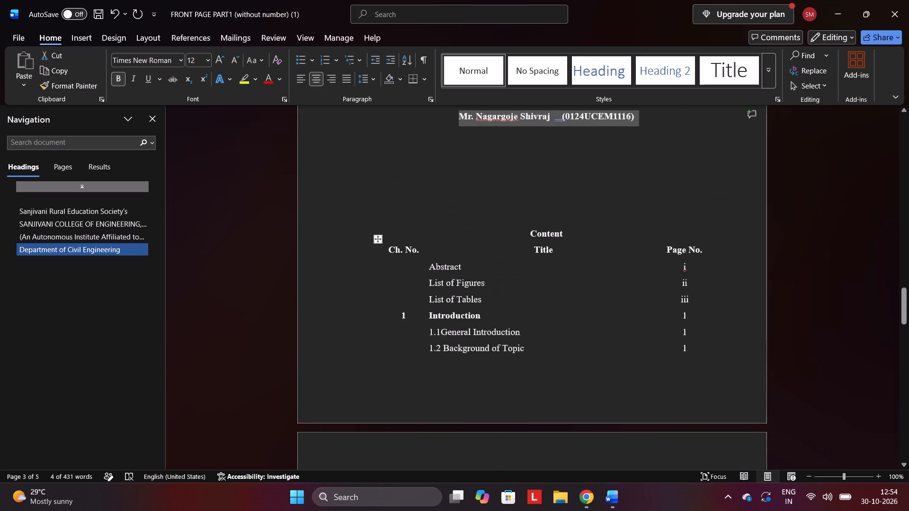
scroll(466, 263, "down", 1)
scroll(466, 263, "up", 2)
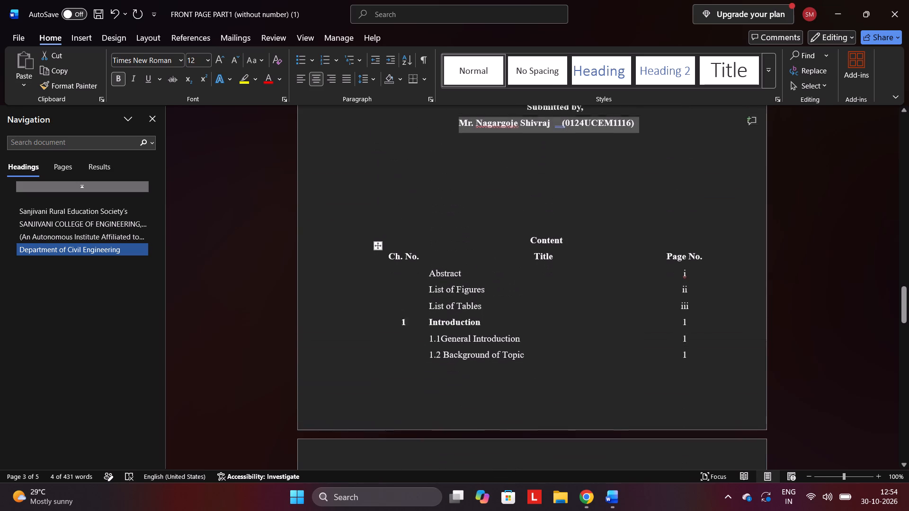
scroll(466, 263, "up", 13)
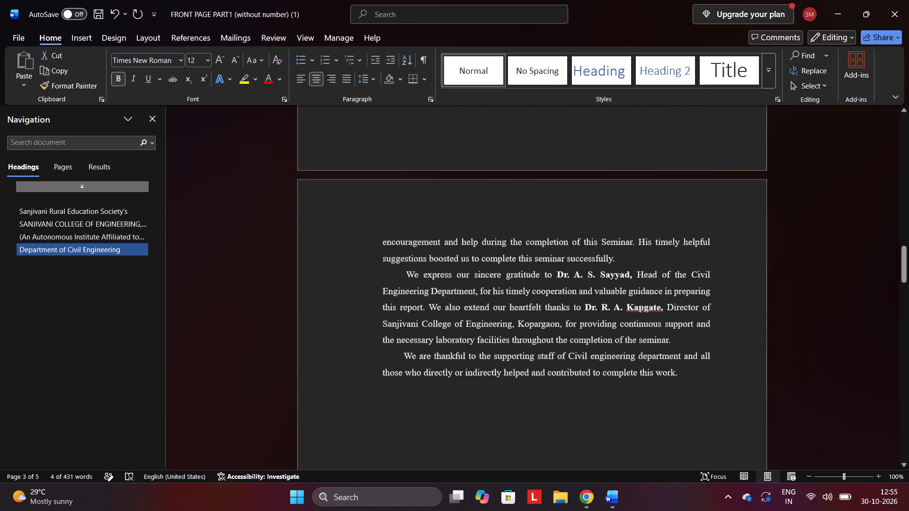
scroll(466, 263, "down", 17)
scroll(466, 263, "up", 5)
scroll(466, 263, "down", 5)
scroll(466, 263, "up", 5)
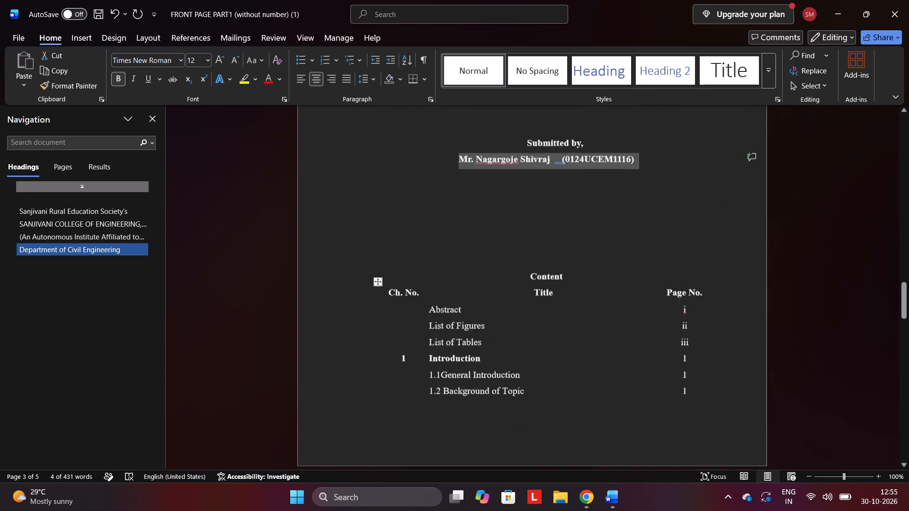
scroll(466, 263, "down", 6)
scroll(466, 263, "up", 5)
scroll(466, 263, "down", 5)
scroll(466, 263, "up", 5)
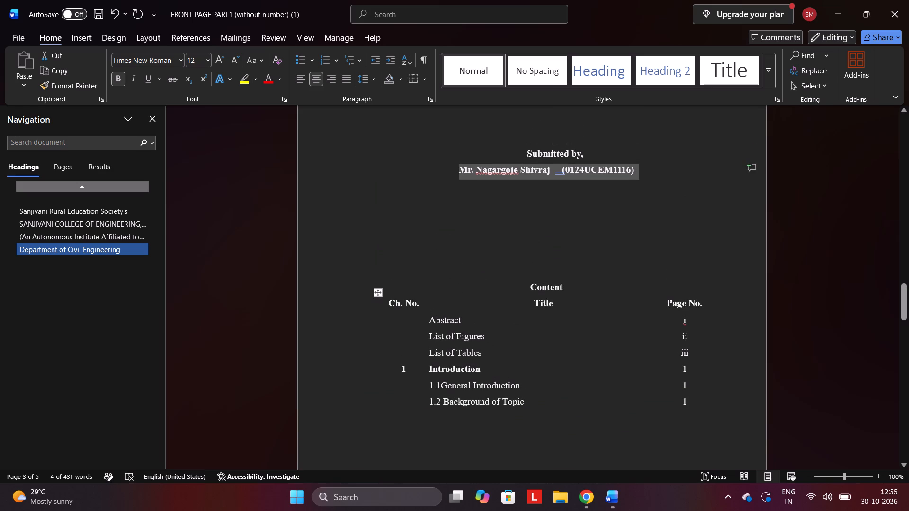
scroll(466, 263, "up", 4)
scroll(466, 263, "down", 10)
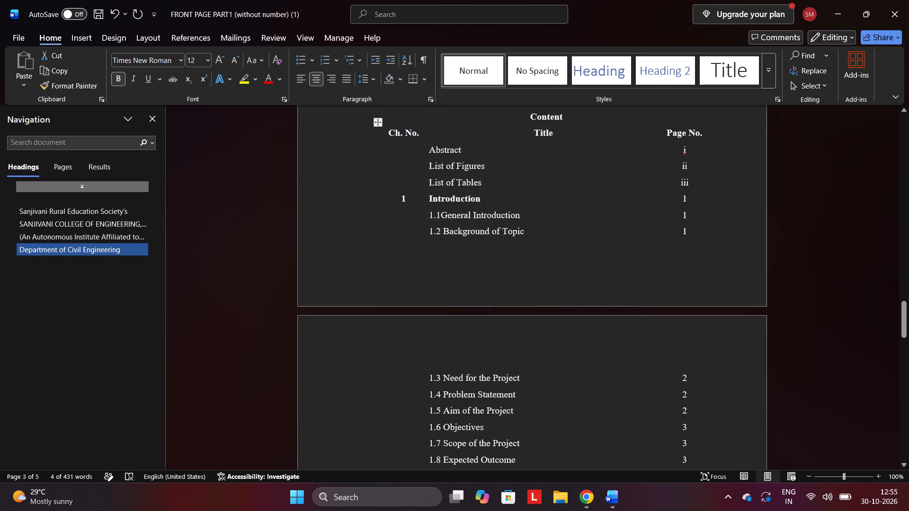
scroll(466, 263, "down", 13)
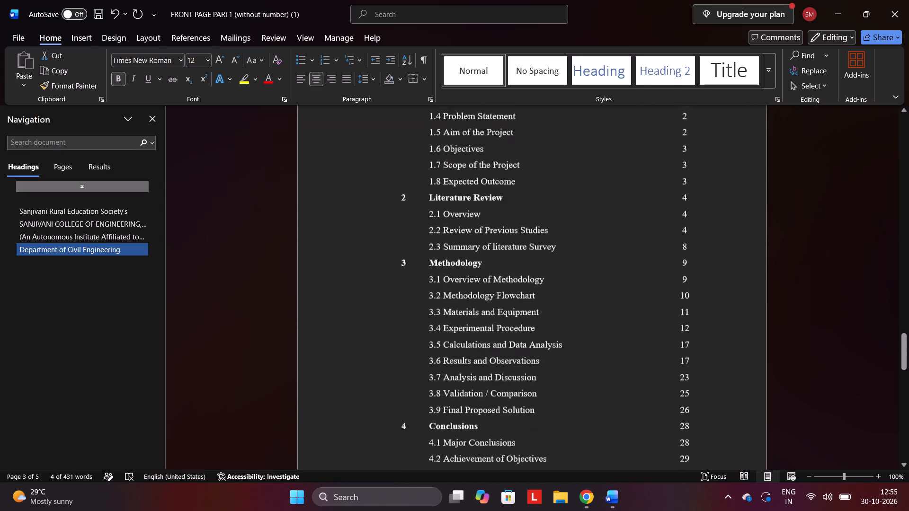
scroll(466, 263, "down", 2)
scroll(466, 263, "up", 13)
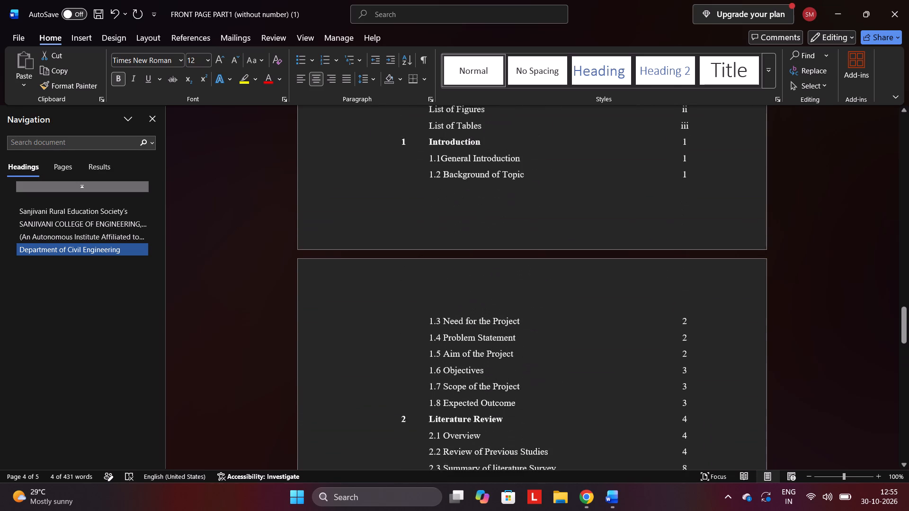
scroll(466, 263, "up", 6)
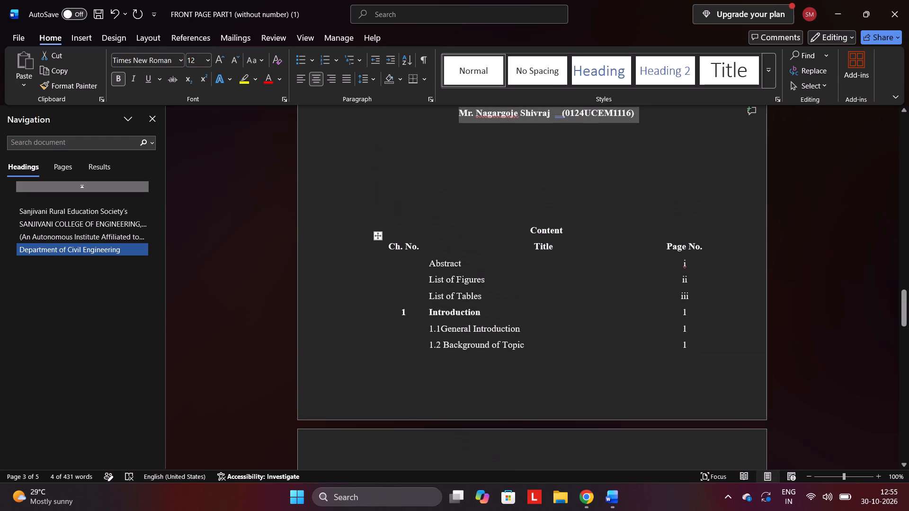
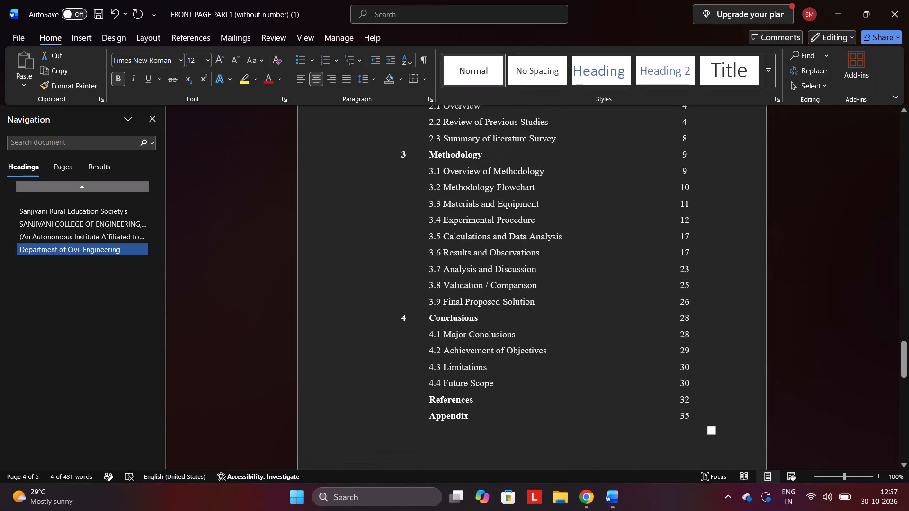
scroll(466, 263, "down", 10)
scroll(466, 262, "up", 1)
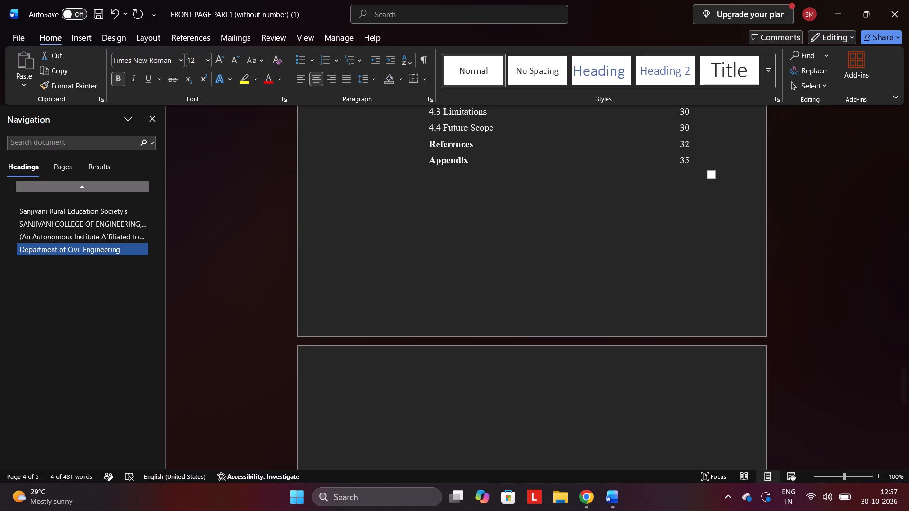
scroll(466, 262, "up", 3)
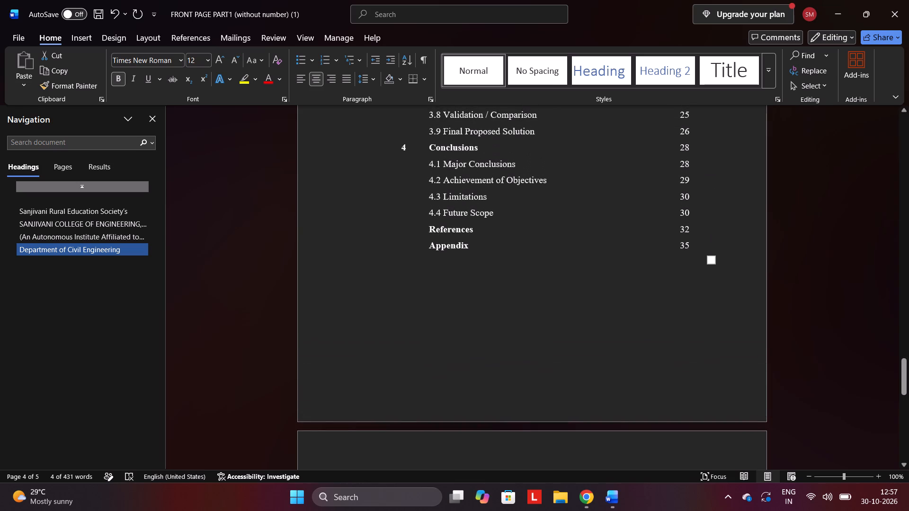
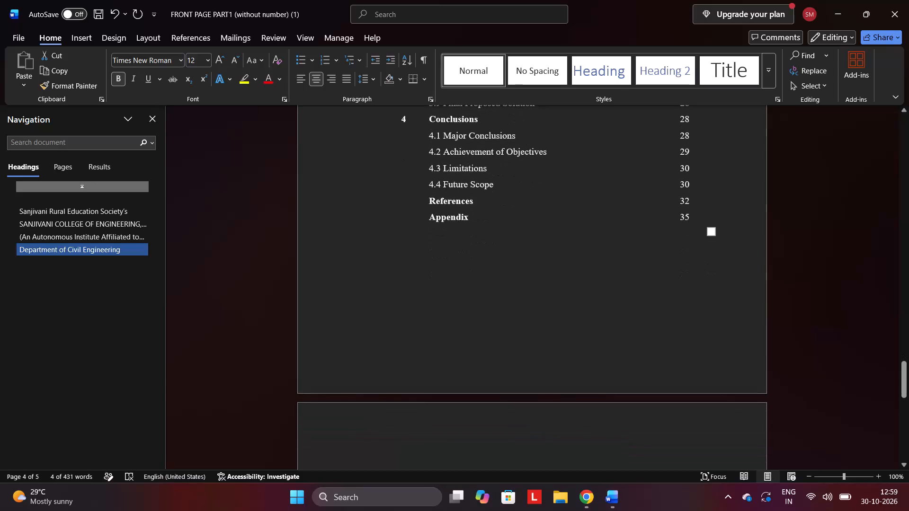
Review the table of contents from the Abstract entry to the Appendix, along with the submission line above it.
scroll(466, 262, "down", 1)
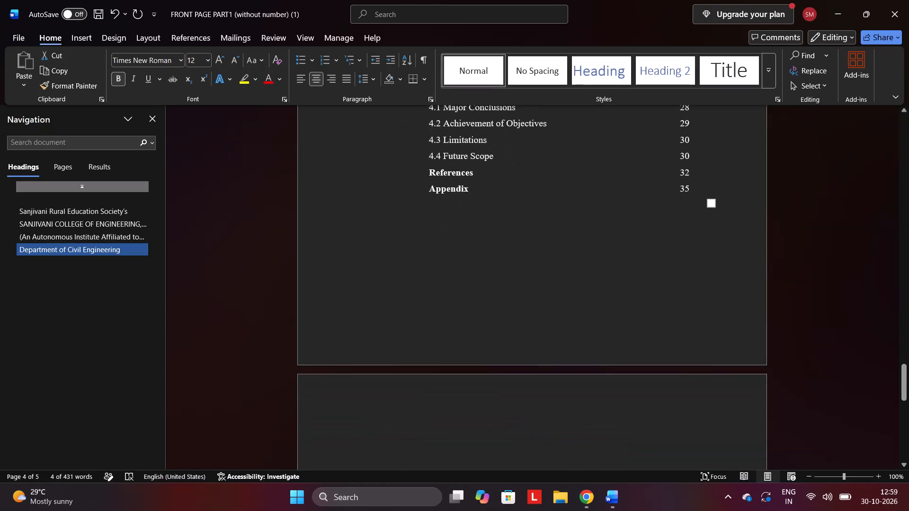
scroll(466, 262, "up", 2)
scroll(466, 262, "up", 19)
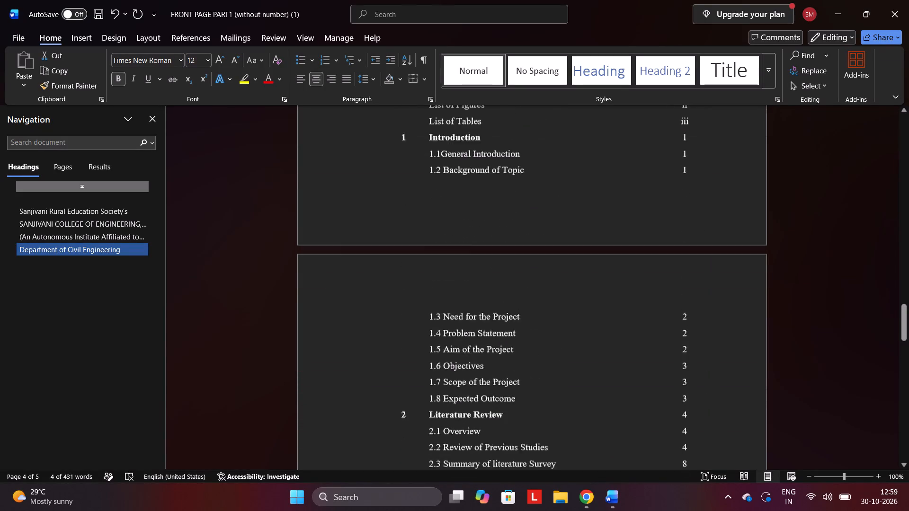
scroll(466, 262, "up", 6)
scroll(466, 262, "down", 1)
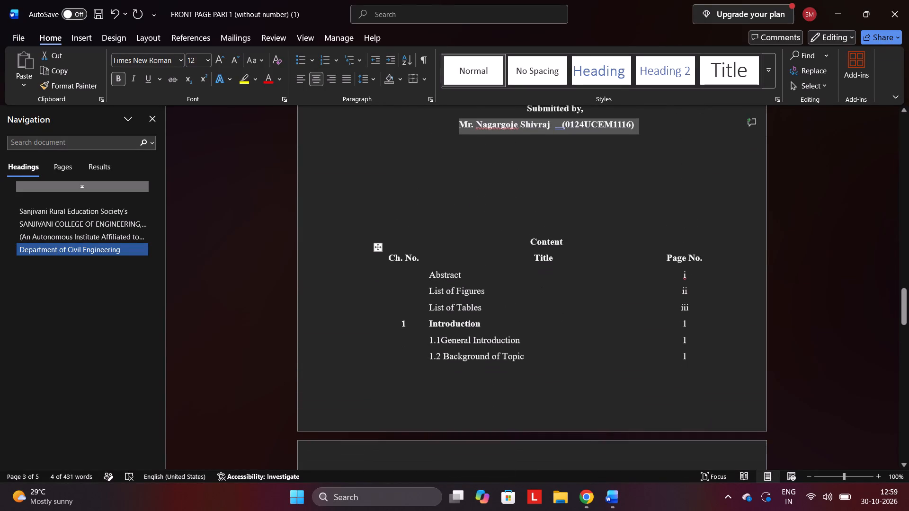
scroll(466, 262, "down", 5)
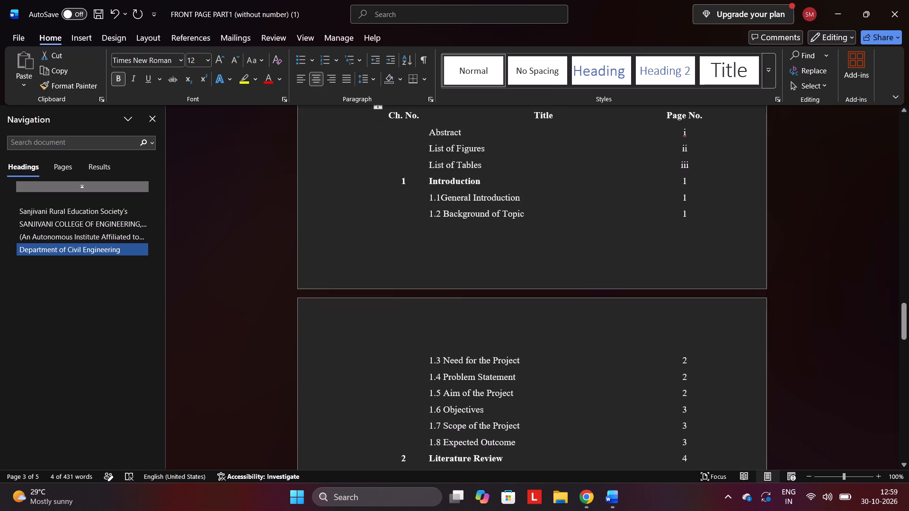
scroll(466, 262, "up", 5)
scroll(466, 262, "down", 10)
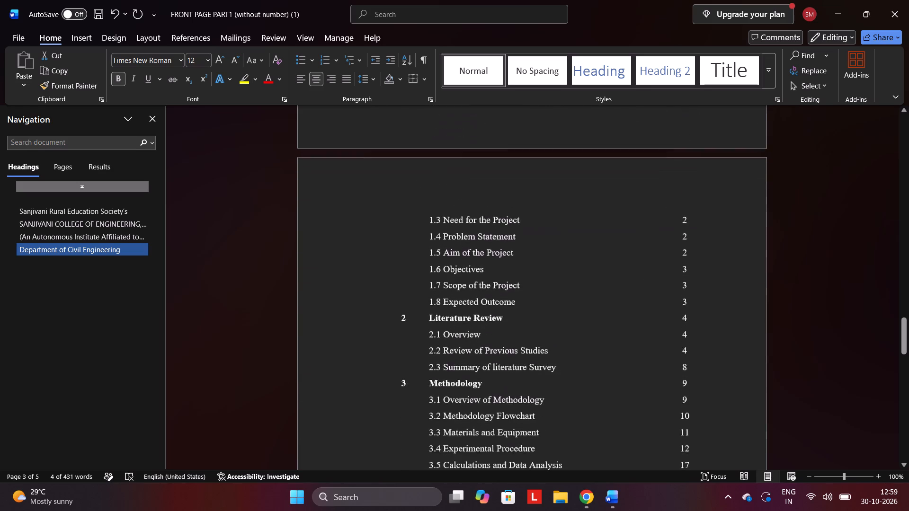
scroll(466, 262, "down", 9)
scroll(466, 262, "up", 13)
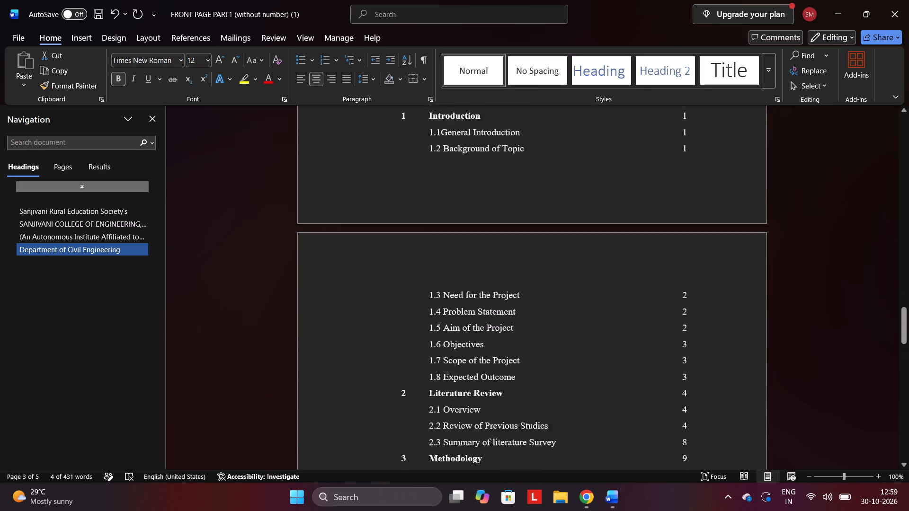
scroll(466, 262, "up", 8)
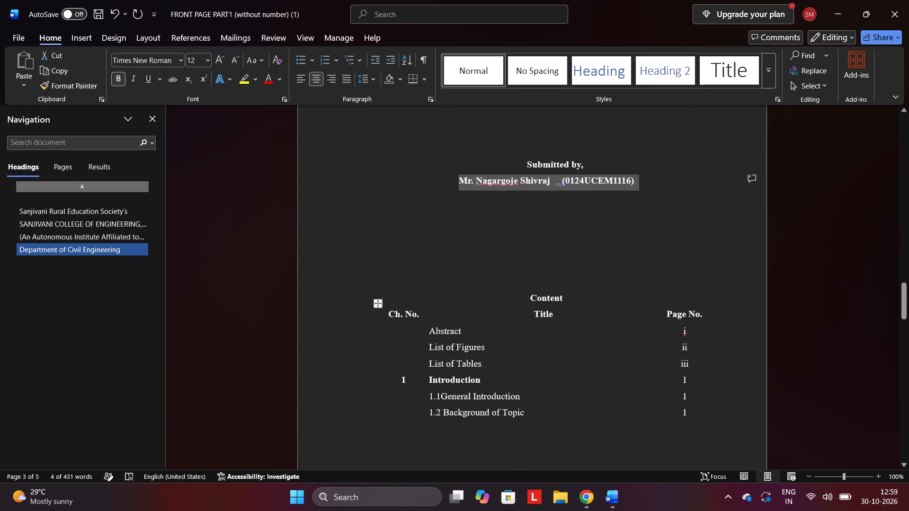
scroll(466, 262, "up", 5)
scroll(466, 262, "down", 7)
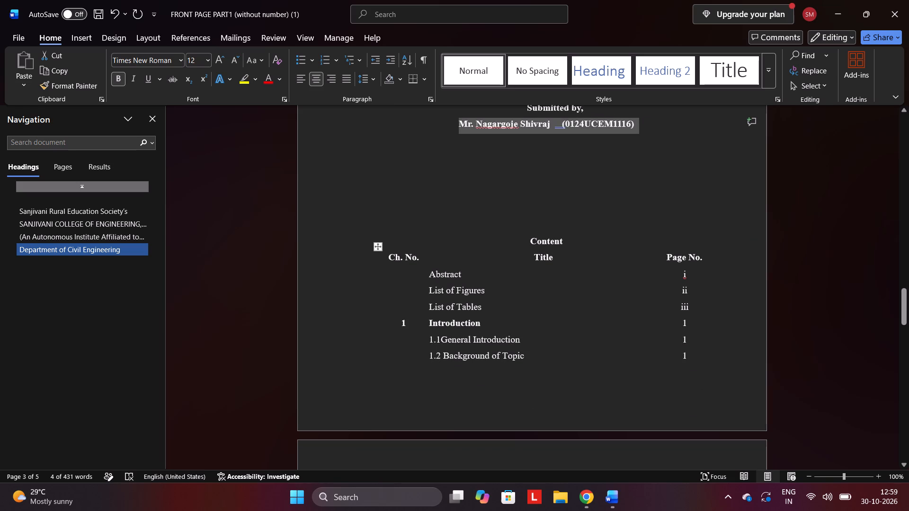
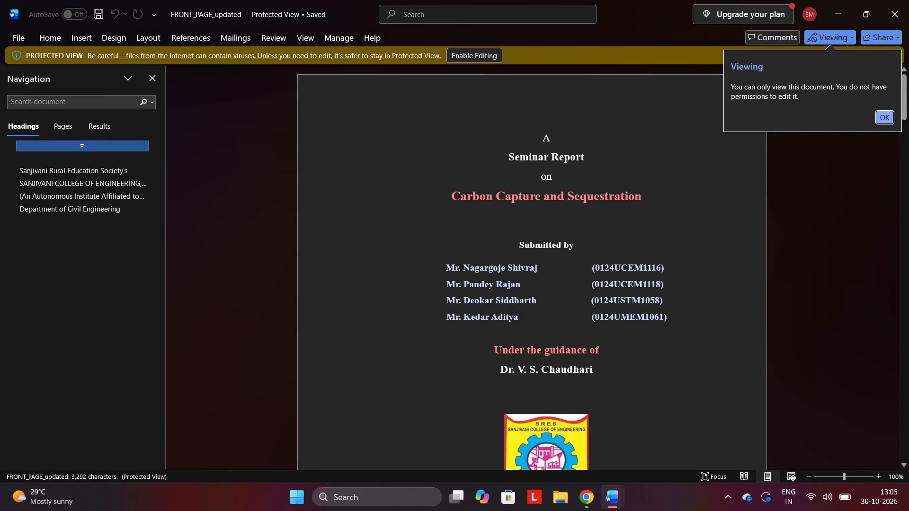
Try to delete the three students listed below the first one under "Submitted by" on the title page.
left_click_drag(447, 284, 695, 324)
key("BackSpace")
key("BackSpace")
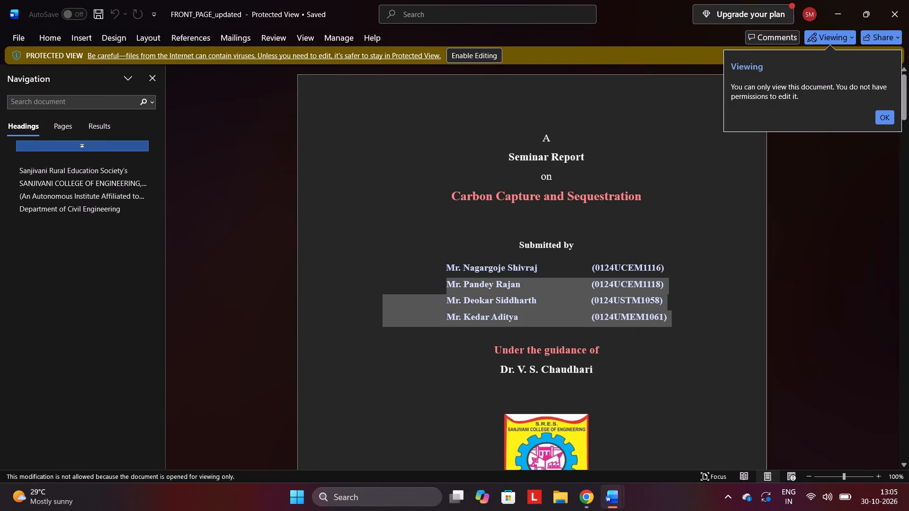
Enable editing for the protected FRONT_PAGE_updated document.
left_click(460, 65)
left_click(463, 59)
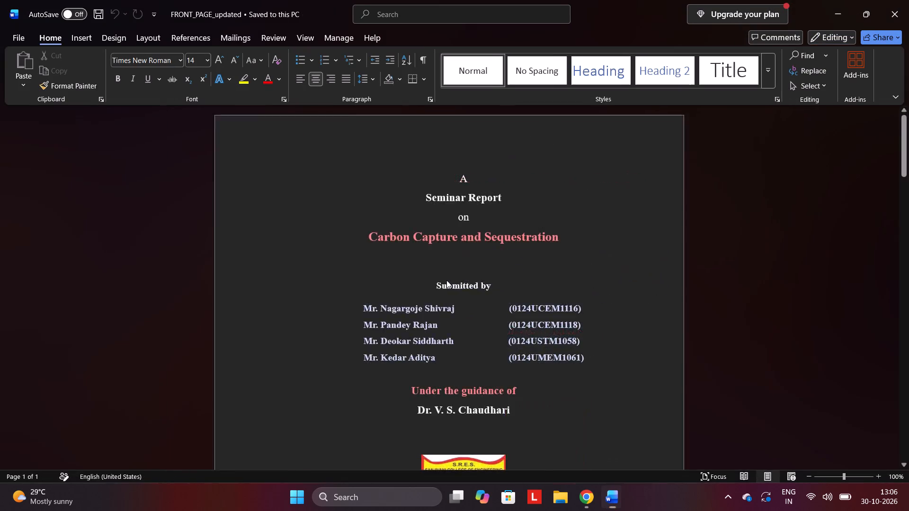
Delete the three students listed below the first one under "Submitted by" on the title page.
left_click_drag(446, 326, 660, 371)
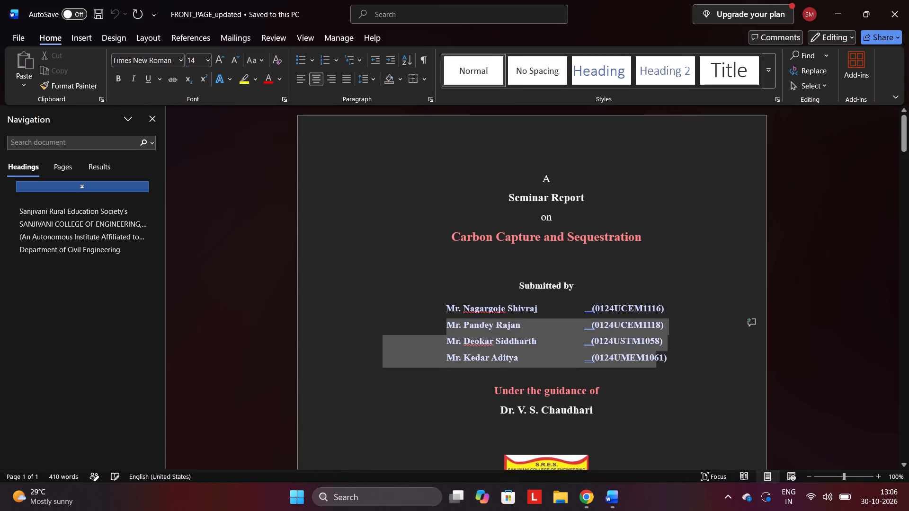
left_click_drag(660, 371, 698, 373)
key("BackSpace")
Delete the three students listed below the first one under "This is to certify that" on the certificate page.
scroll(551, 331, "down", 9)
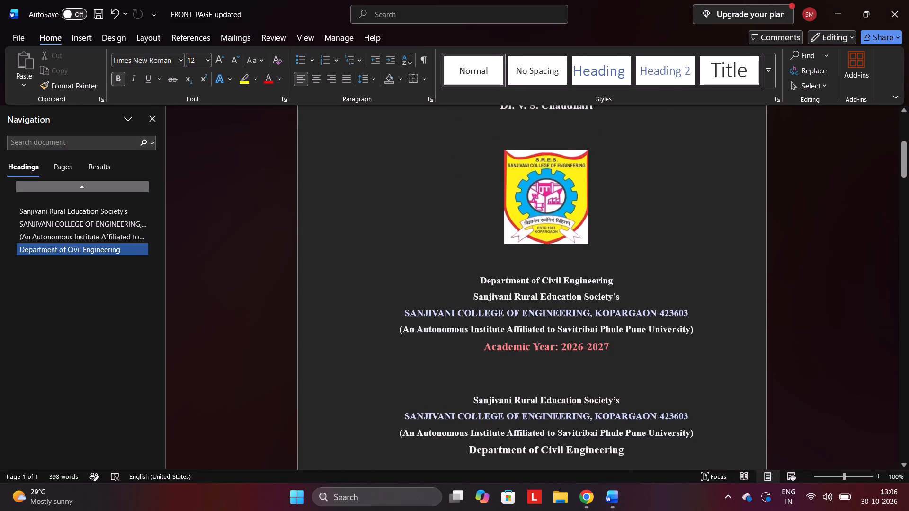
scroll(551, 331, "down", 16)
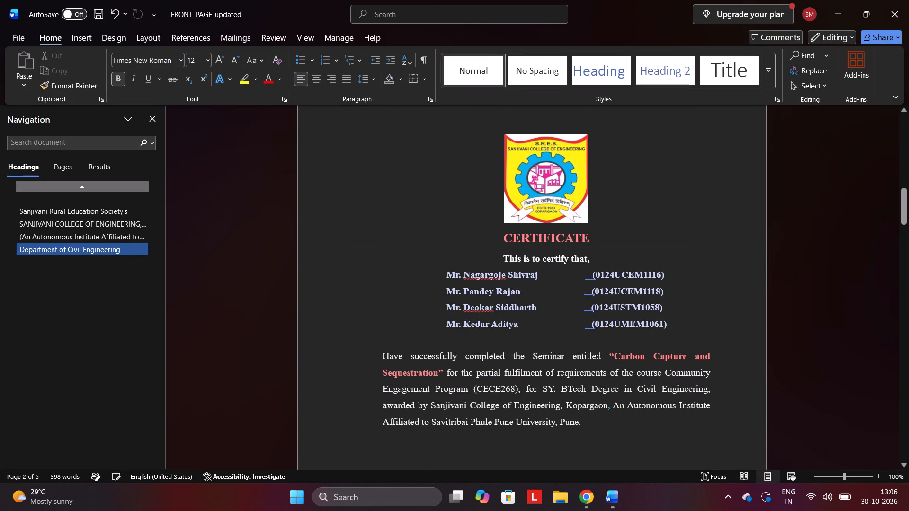
left_click_drag(446, 292, 689, 322)
key("BackSpace")
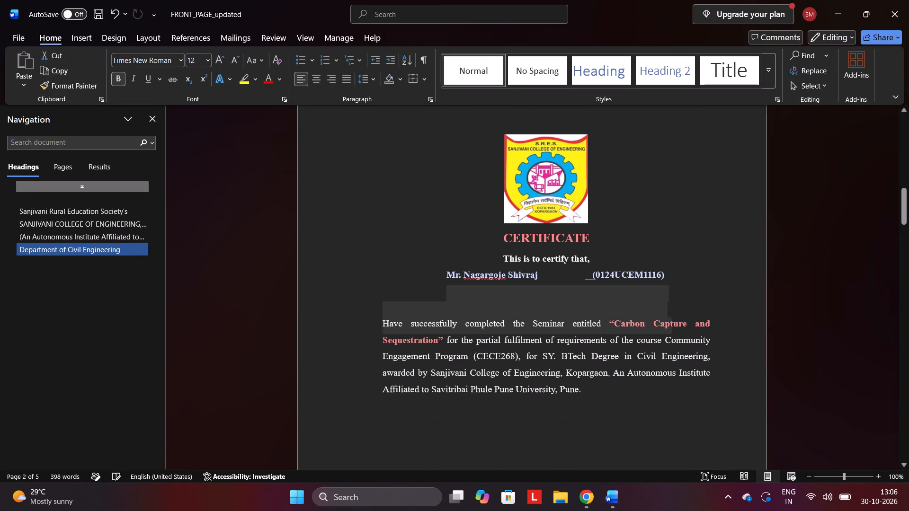
Delete the three students listed below the first one under "Submitted by," at the end of the Acknowledgement.
scroll(539, 339, "down", 10)
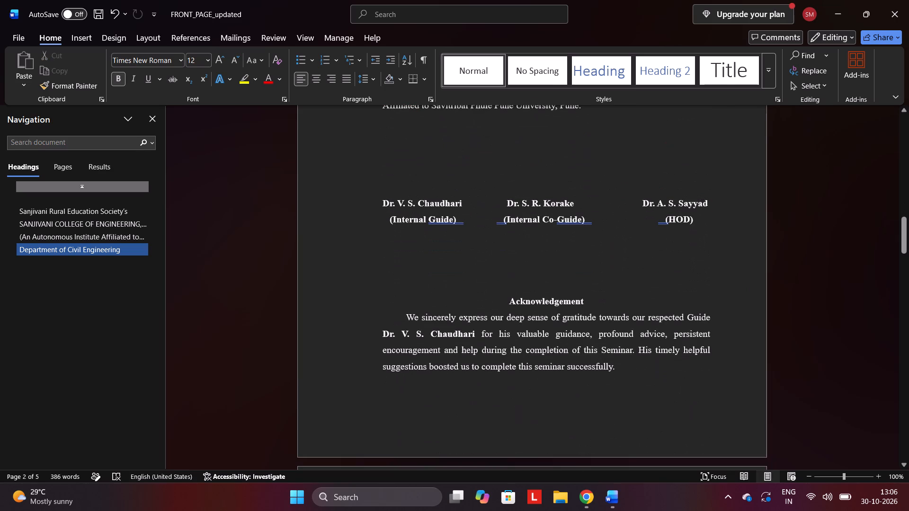
scroll(539, 338, "down", 11)
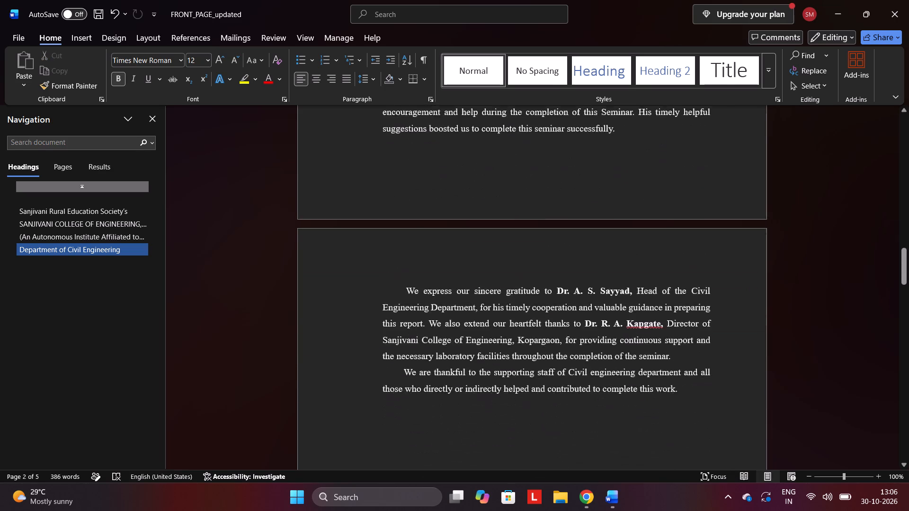
scroll(539, 338, "down", 8)
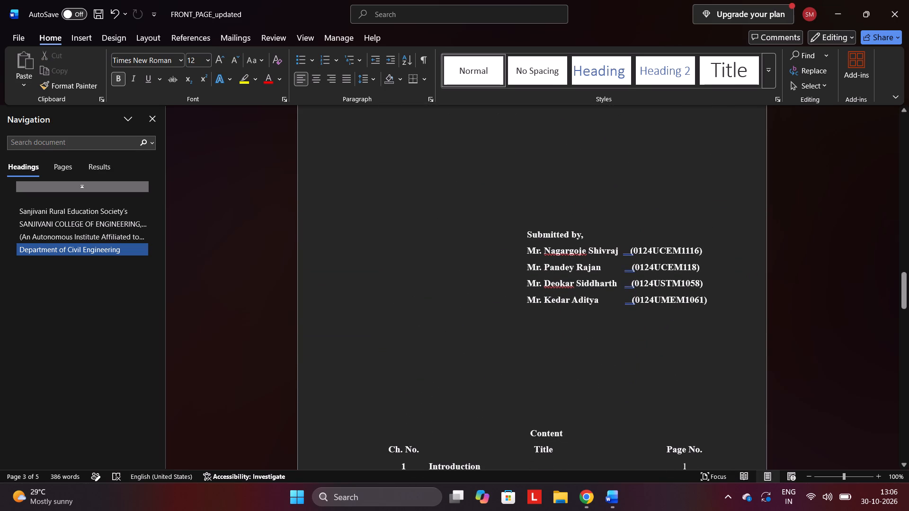
left_click_drag(514, 269, 735, 313)
key("BackSpace")
Centre-align the remaining student line under "Submitted by," after the Acknowledgement.
left_click_drag(529, 254, 566, 255)
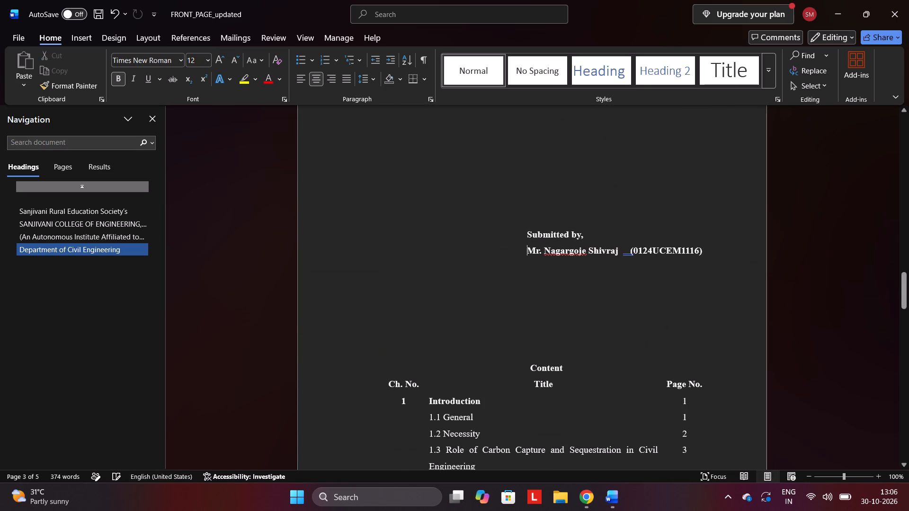
left_click_drag(566, 255, 704, 259)
left_click(317, 76)
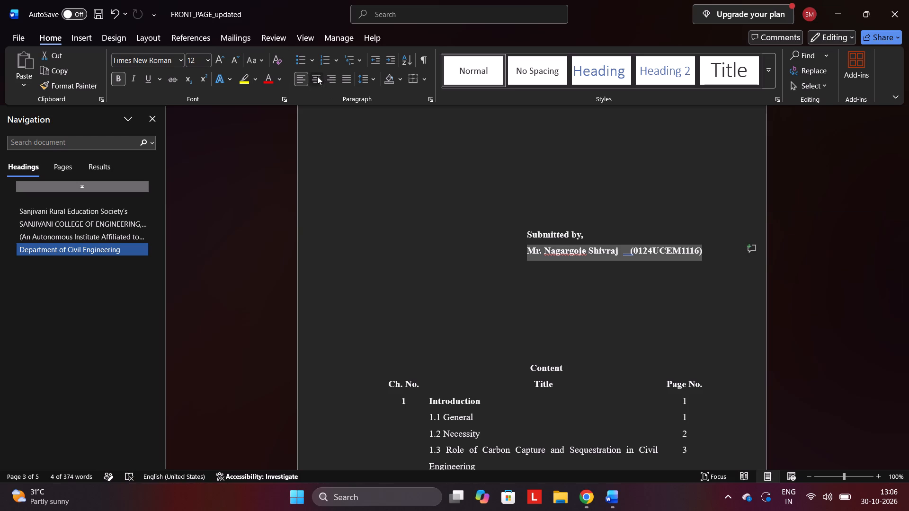
Enter chapter number 5 beside References in the last row of the Content table.
scroll(417, 267, "down", 5)
scroll(461, 290, "down", 5)
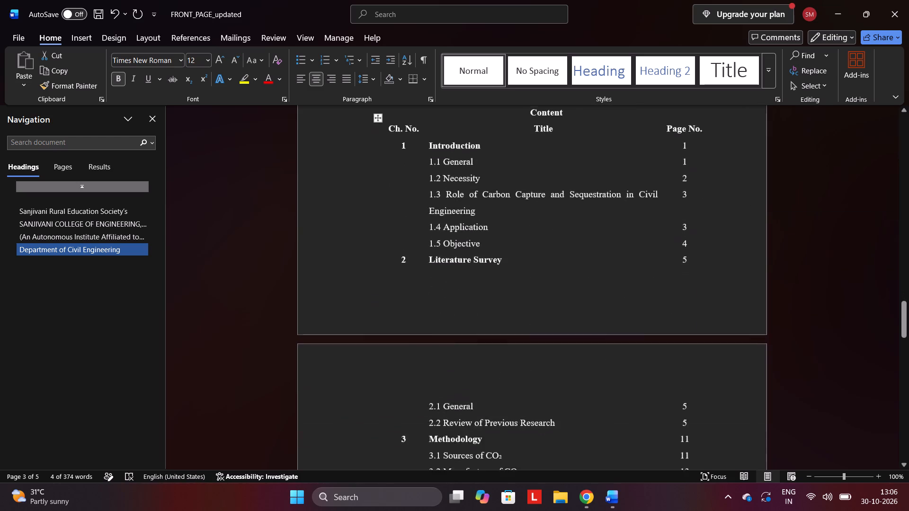
scroll(461, 290, "down", 5)
scroll(461, 290, "up", 2)
scroll(461, 290, "down", 4)
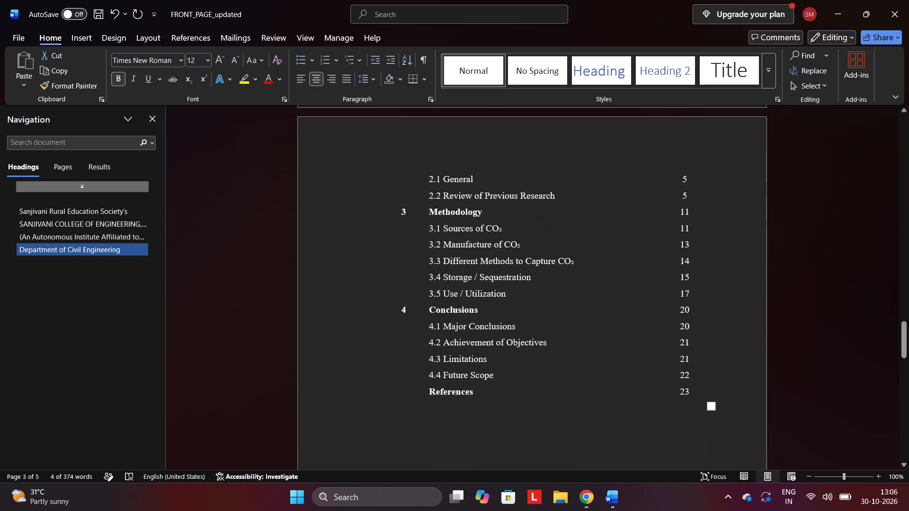
scroll(461, 290, "up", 9)
scroll(461, 290, "down", 3)
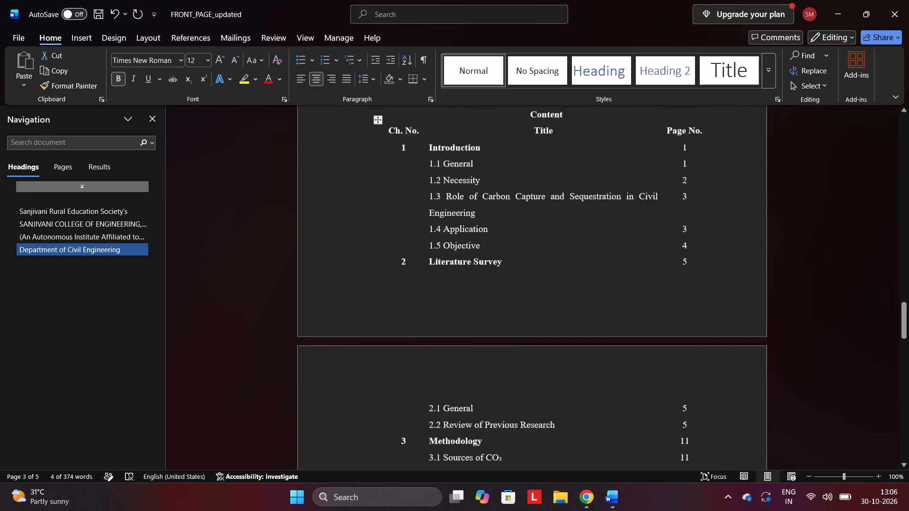
scroll(461, 290, "down", 10)
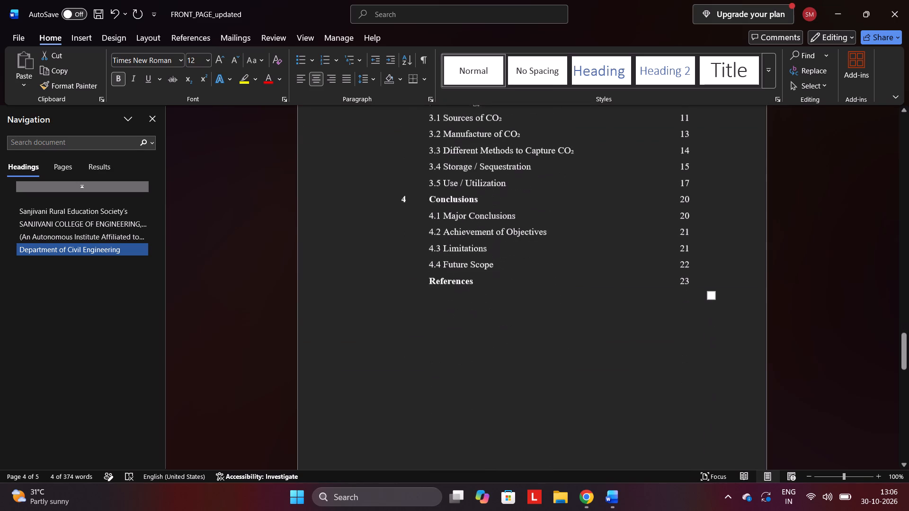
left_click(400, 287)
left_click(409, 283)
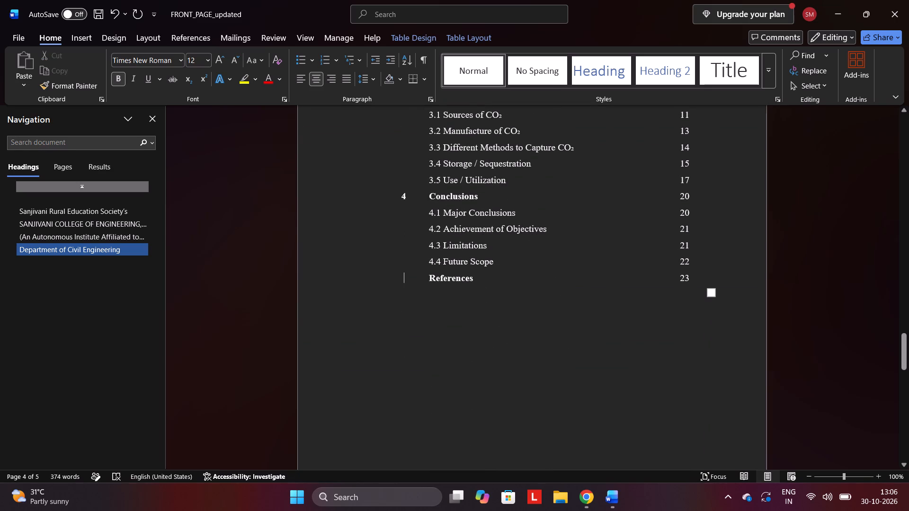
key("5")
scroll(413, 335, "down", 2)
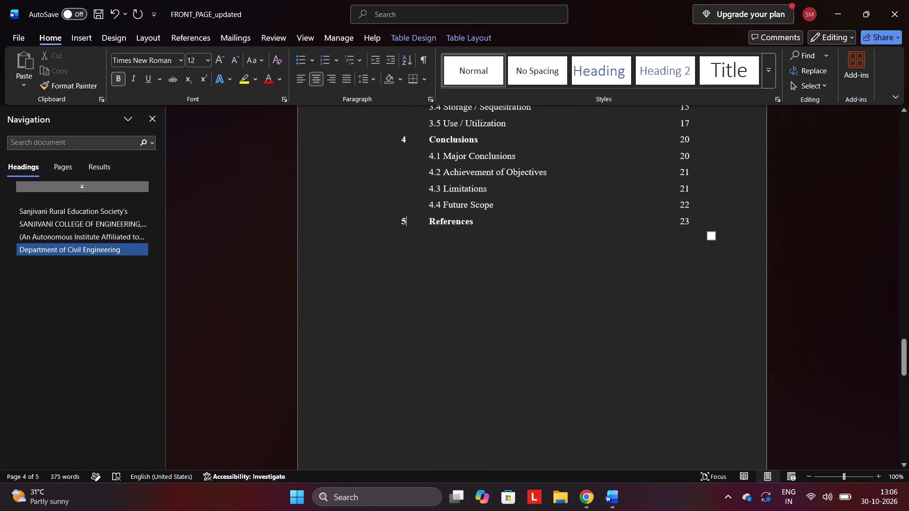
Review the end of the contents table and the space below it, and go back over the acknowledgement and certificate text.
scroll(416, 332, "up", 2)
scroll(416, 332, "down", 14)
scroll(417, 331, "down", 14)
scroll(417, 331, "up", 9)
scroll(417, 331, "up", 18)
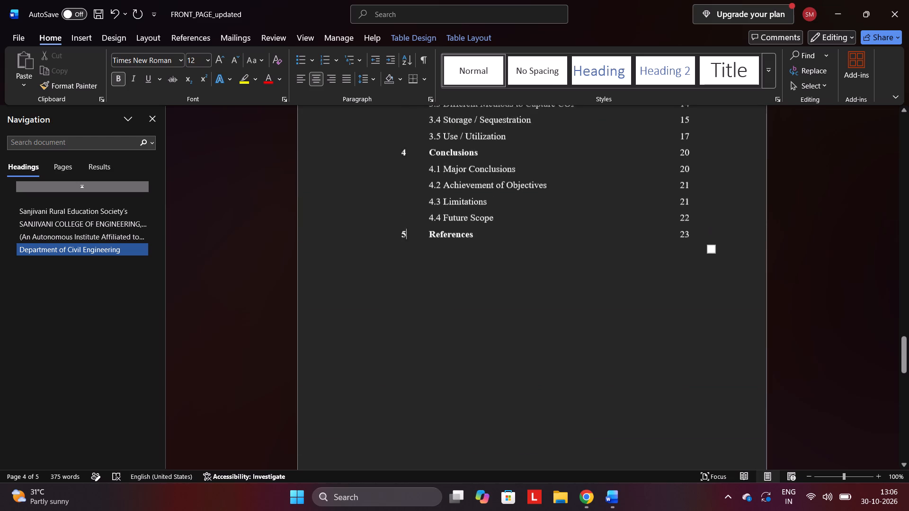
scroll(417, 331, "up", 1)
scroll(417, 331, "down", 20)
scroll(417, 331, "down", 20)
scroll(417, 331, "down", 3)
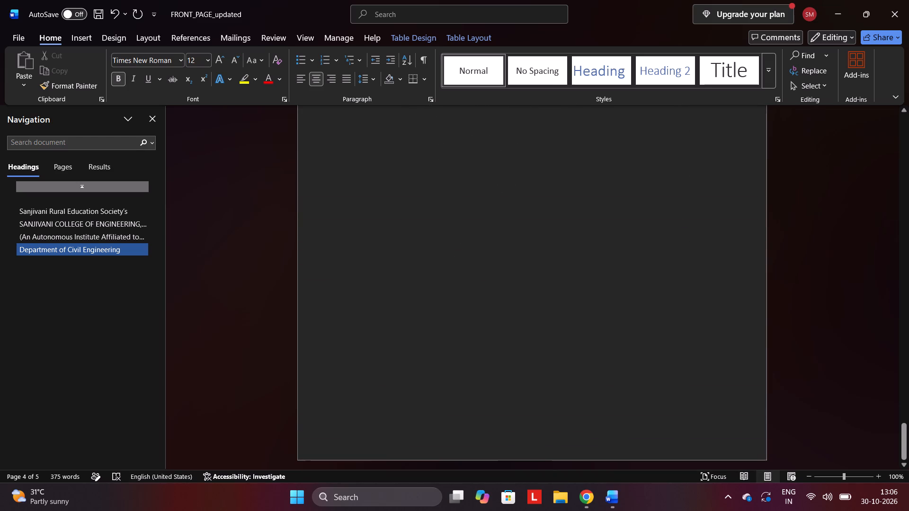
scroll(417, 331, "down", 10)
scroll(417, 331, "up", 14)
scroll(417, 329, "up", 18)
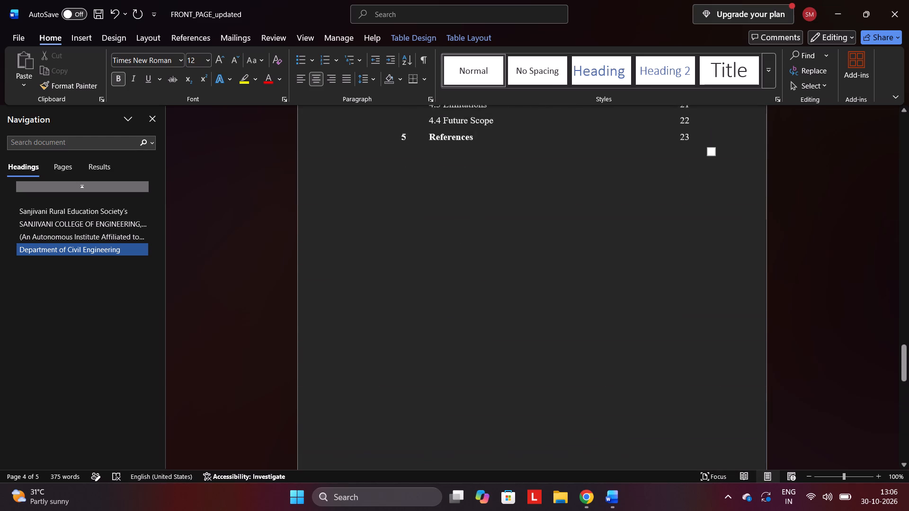
scroll(417, 329, "up", 20)
scroll(417, 329, "up", 17)
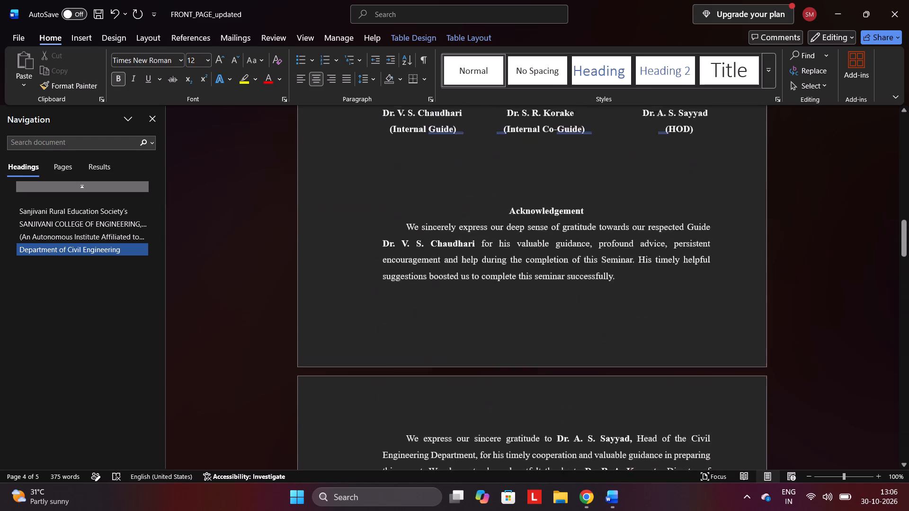
scroll(417, 329, "up", 5)
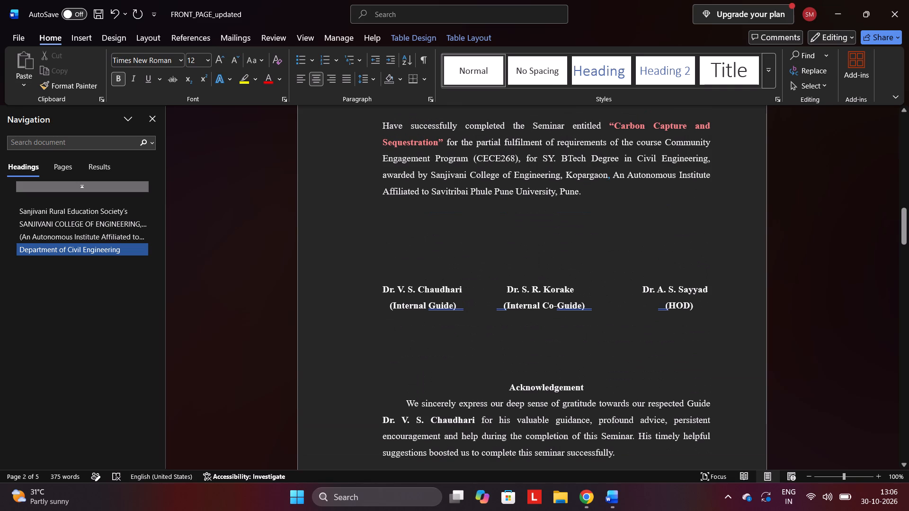
scroll(418, 329, "up", 6)
scroll(423, 324, "down", 3)
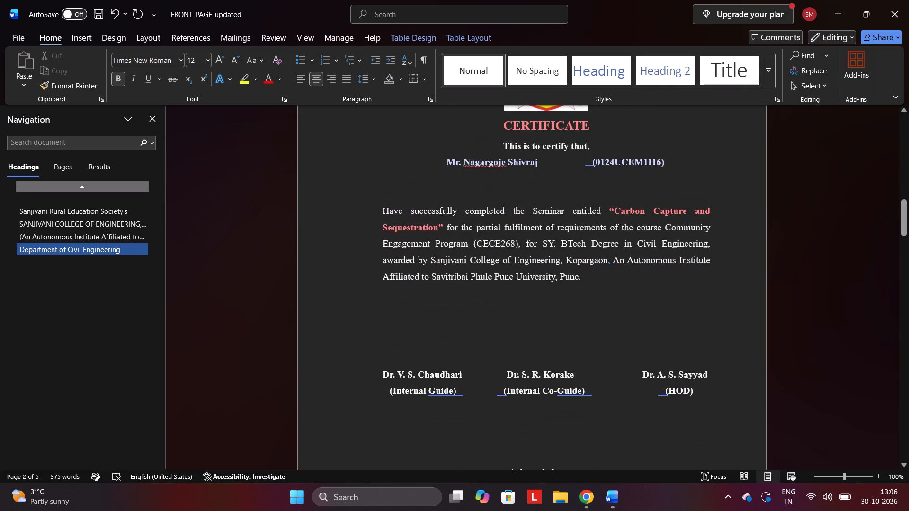
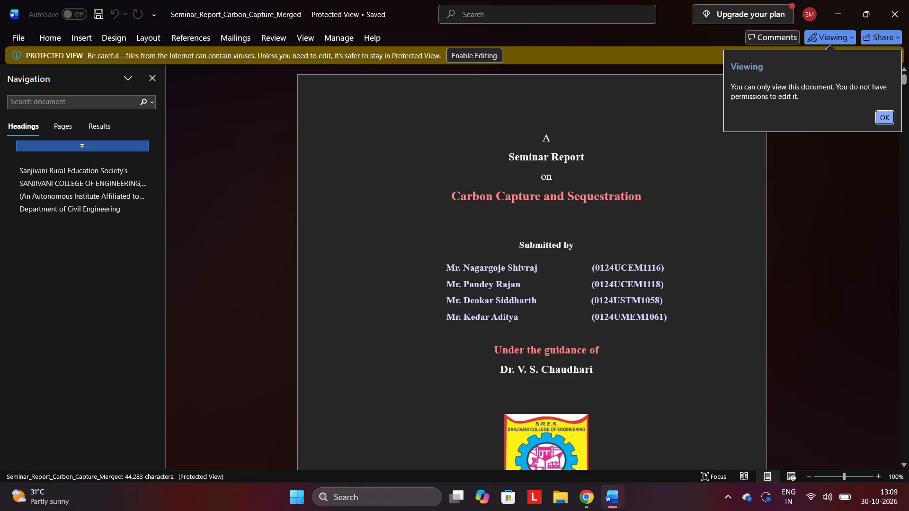
Enable editing for the protected Seminar_Report_Carbon_Capture_Merged document.
left_click(490, 59)
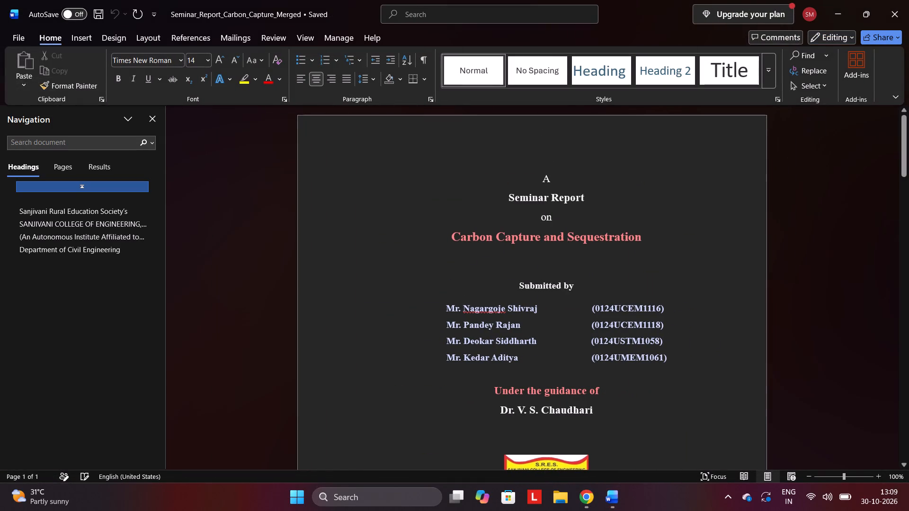
Delete the three students listed below the first one under "Submitted by" on the title page.
scroll(578, 389, "down", 7)
scroll(578, 389, "up", 4)
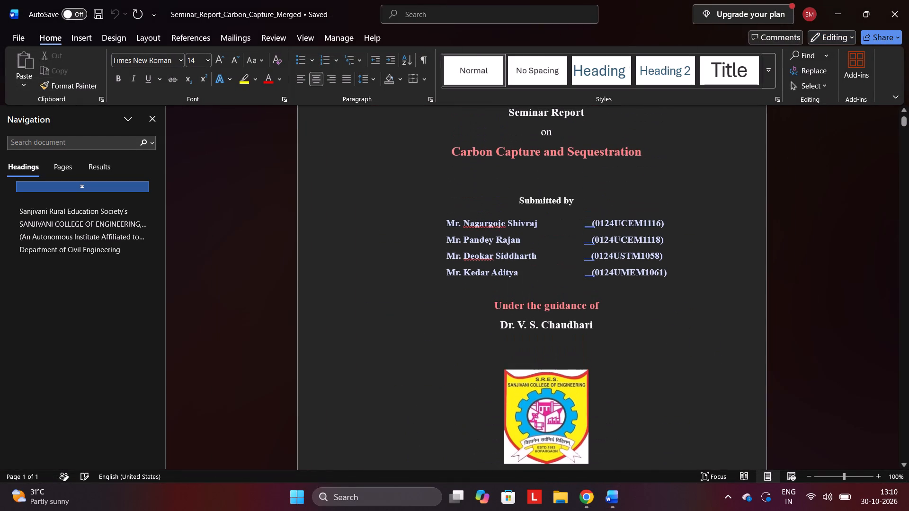
left_click_drag(439, 243, 702, 274)
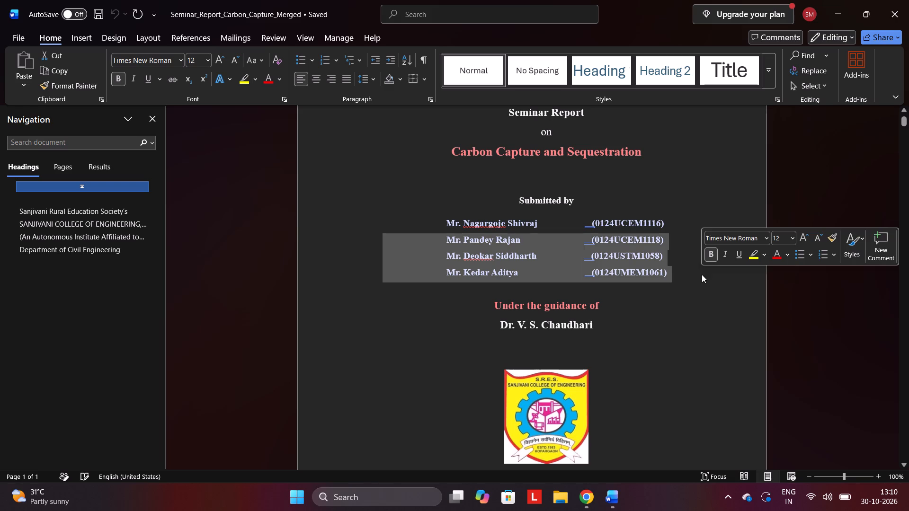
key("BackSpace")
Delete the three students listed below the first one under "This is to certify that" on the certificate page.
scroll(479, 366, "down", 16)
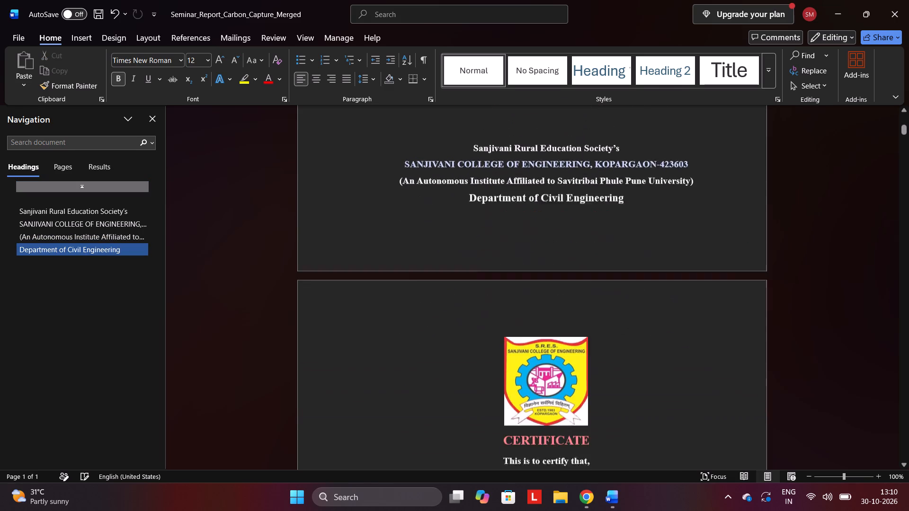
scroll(479, 365, "down", 7)
left_click_drag(445, 262, 698, 264)
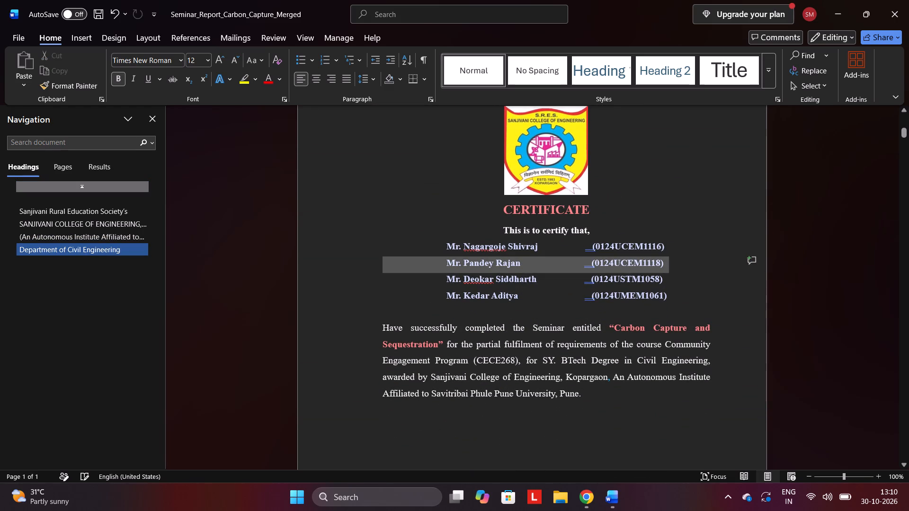
left_click_drag(698, 264, 717, 305)
key("BackSpace")
Delete the three students listed below the first one under "Submitted by" at the end of the acknowledgement.
scroll(569, 306, "down", 18)
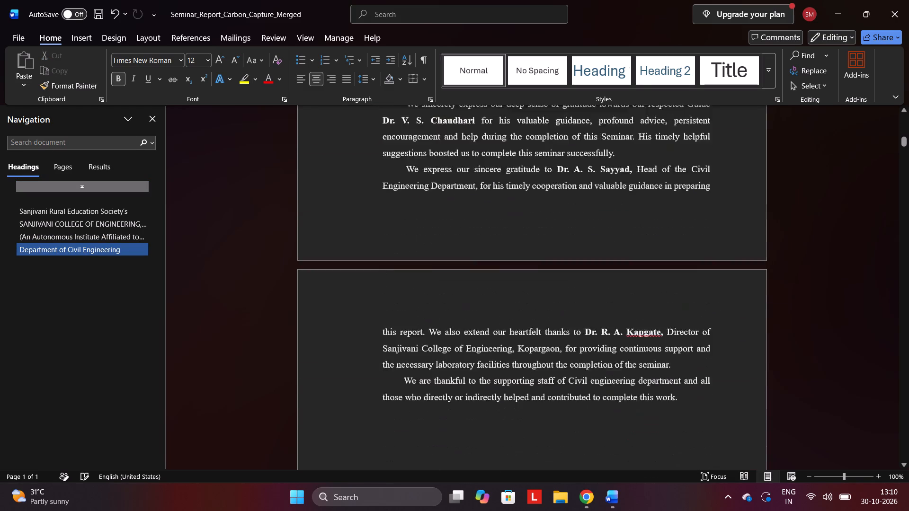
scroll(569, 306, "down", 12)
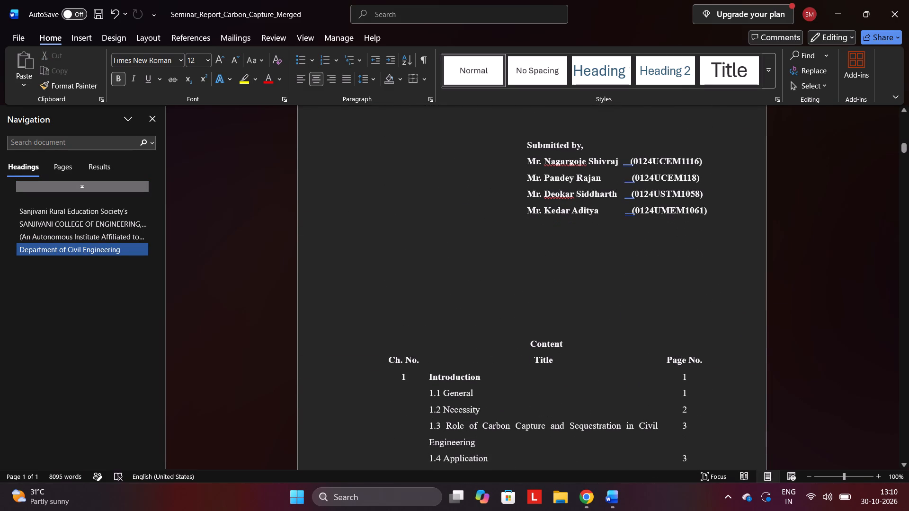
left_click_drag(519, 182, 712, 238)
key("BackSpace")
Centre-align the remaining student's line under "Submitted by" at the end of the acknowledgement.
left_click_drag(526, 163, 536, 163)
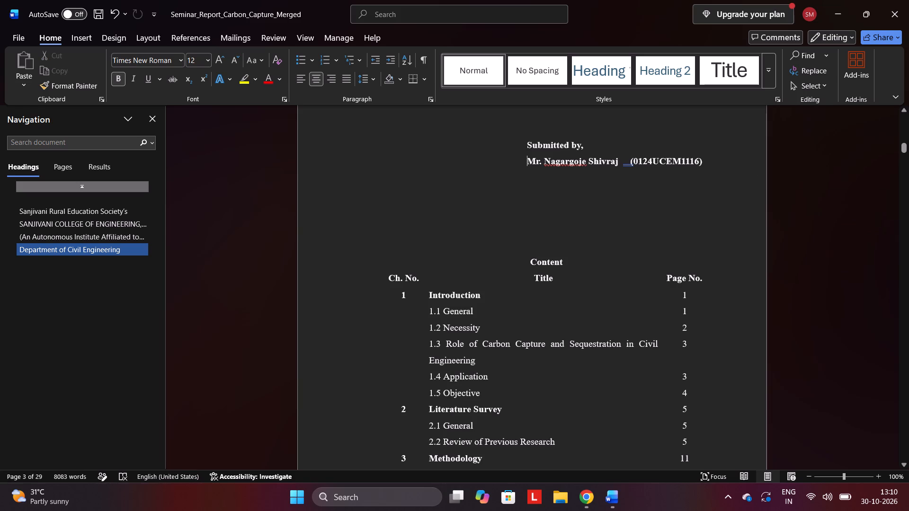
left_click_drag(536, 163, 793, 155)
left_click_drag(718, 158, 540, 183)
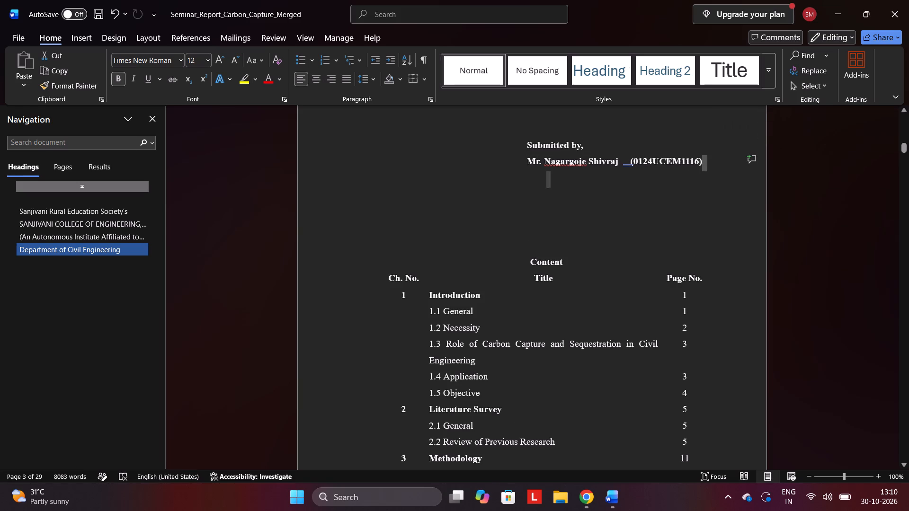
left_click_drag(540, 183, 503, 176)
left_click(508, 164)
left_click(431, 183)
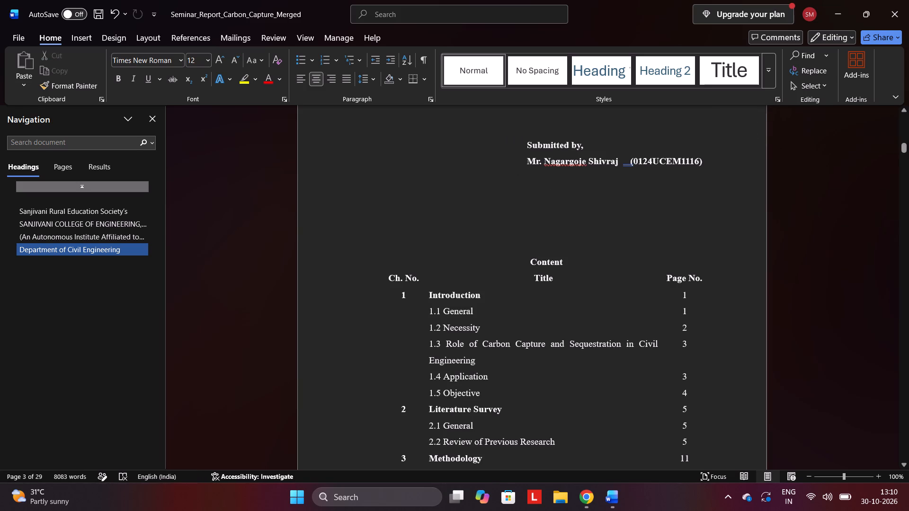
left_click_drag(522, 161, 760, 161)
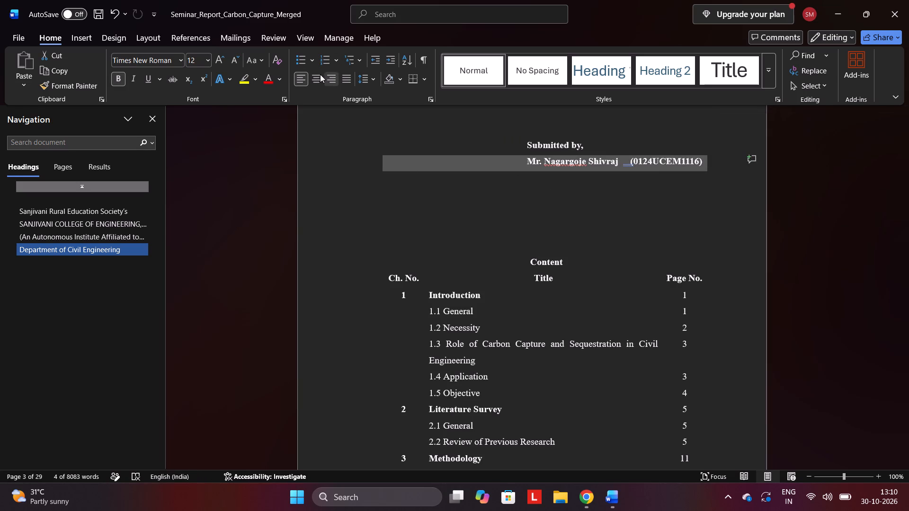
left_click(320, 74)
Enter chapter number 5 beside References in the last row of the contents table.
scroll(454, 131, "down", 3)
scroll(484, 217, "down", 3)
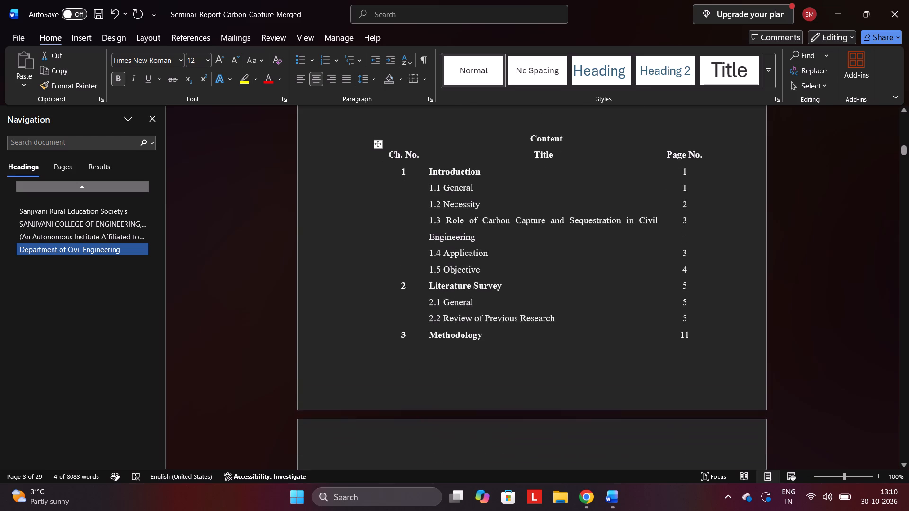
scroll(482, 219, "down", 18)
scroll(482, 219, "up", 3)
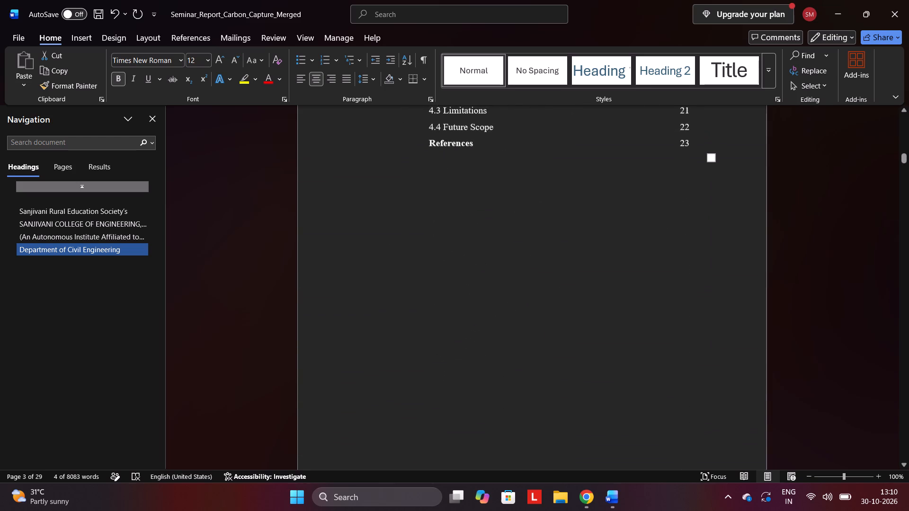
left_click(412, 177)
key("5")
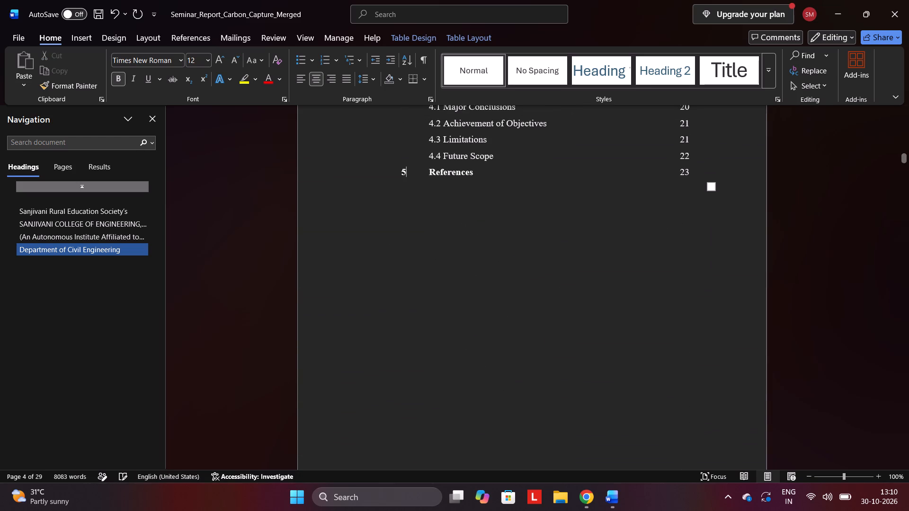
Examine the empty space and page between the contents table and Chapter 1.
scroll(437, 203, "down", 5)
scroll(437, 203, "up", 5)
scroll(437, 203, "down", 2)
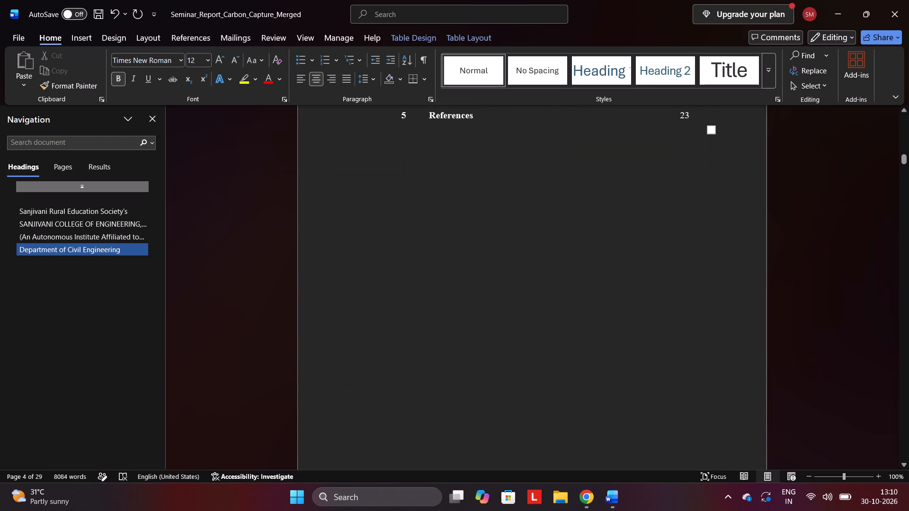
scroll(437, 203, "down", 18)
scroll(437, 203, "down", 5)
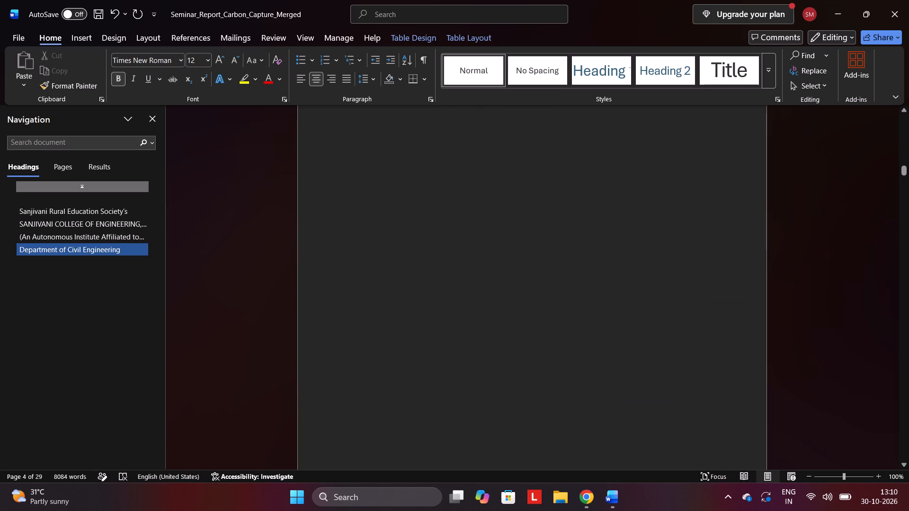
scroll(447, 260, "down", 19)
scroll(447, 260, "up", 13)
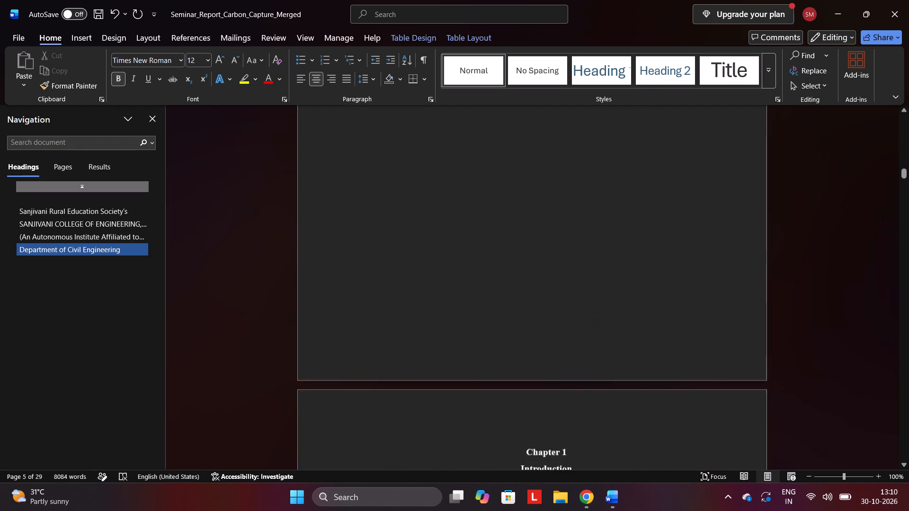
scroll(447, 259, "up", 17)
scroll(447, 259, "up", 15)
scroll(447, 259, "down", 10)
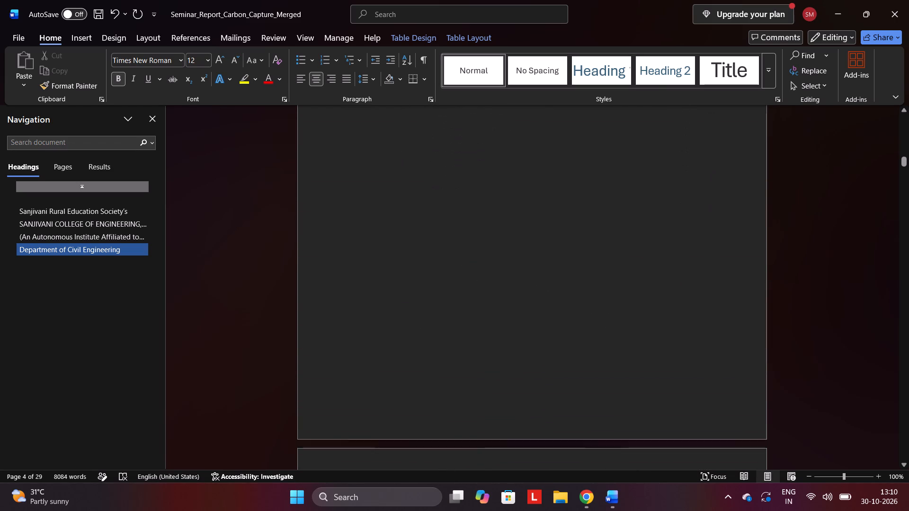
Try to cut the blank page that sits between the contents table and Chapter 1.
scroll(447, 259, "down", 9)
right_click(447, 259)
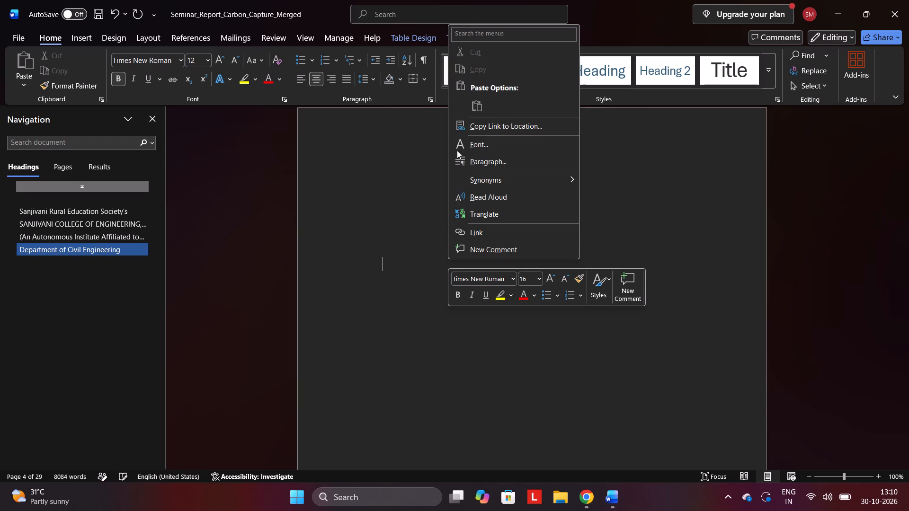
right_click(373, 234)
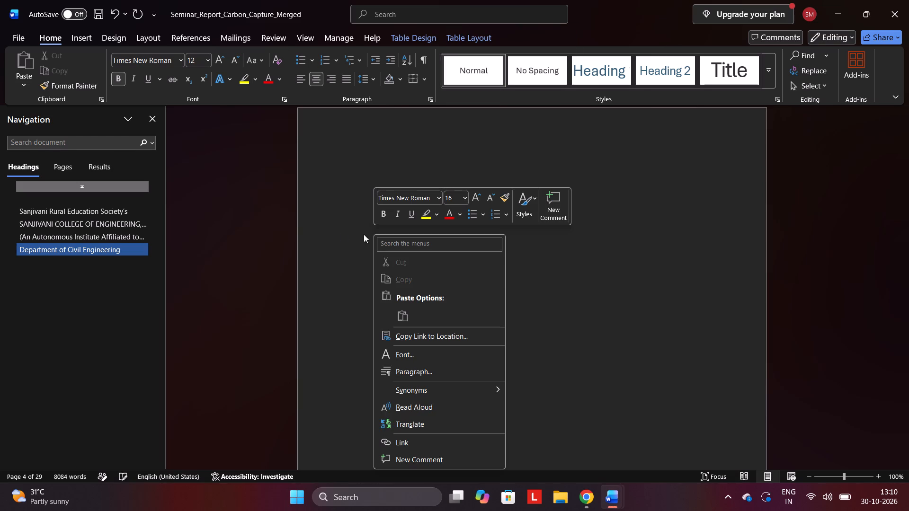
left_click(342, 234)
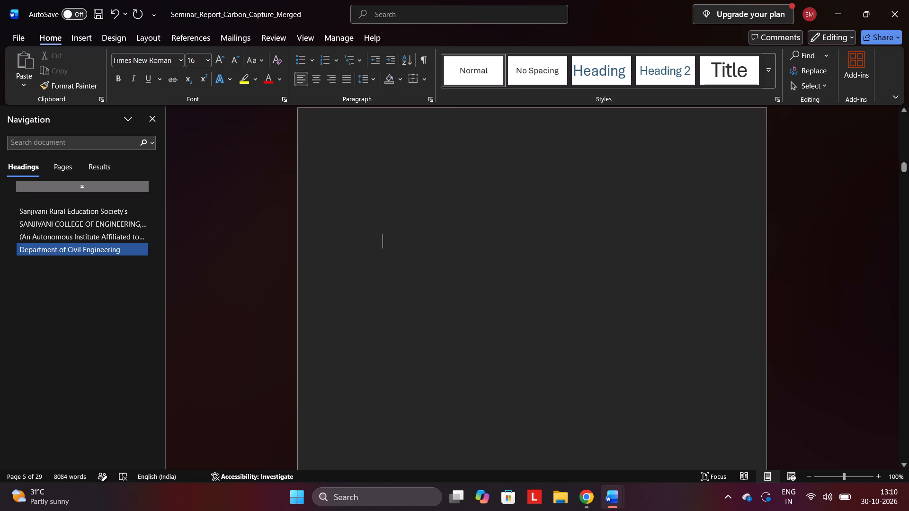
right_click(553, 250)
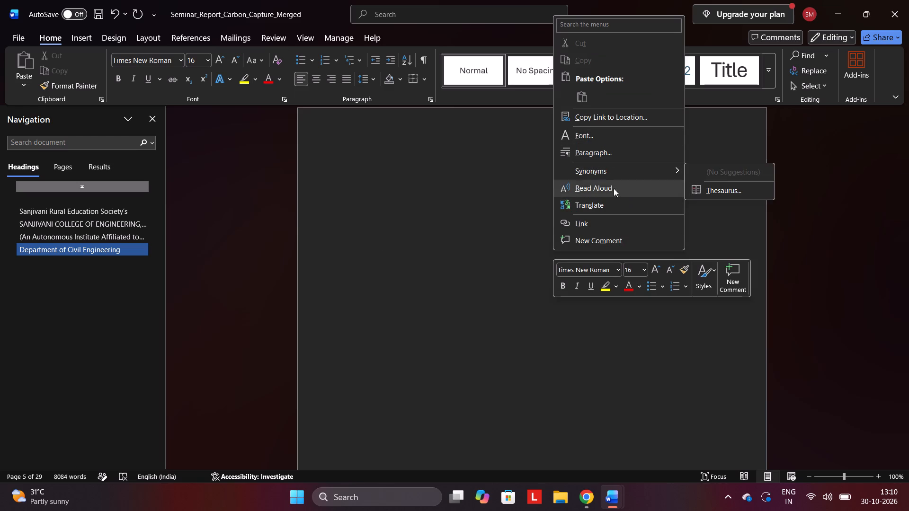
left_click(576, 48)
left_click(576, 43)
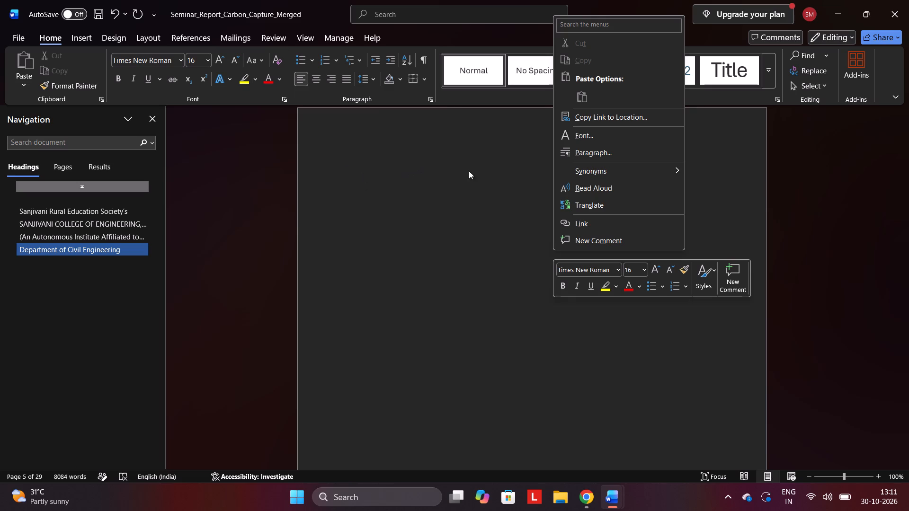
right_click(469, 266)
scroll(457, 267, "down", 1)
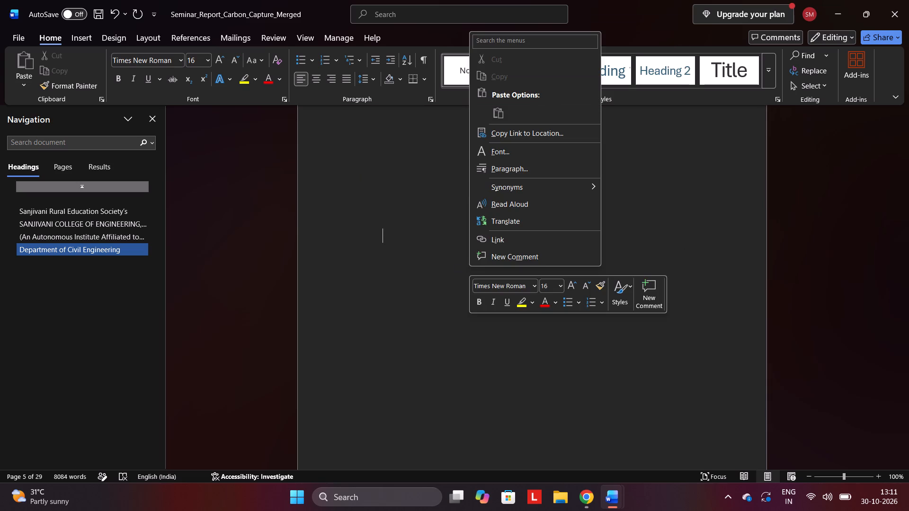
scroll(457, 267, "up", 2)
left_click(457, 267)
Review the report body from Chapter 1 onward, including the references, section 3.5 on utilization and the start of Chapter 4.
scroll(455, 259, "down", 7)
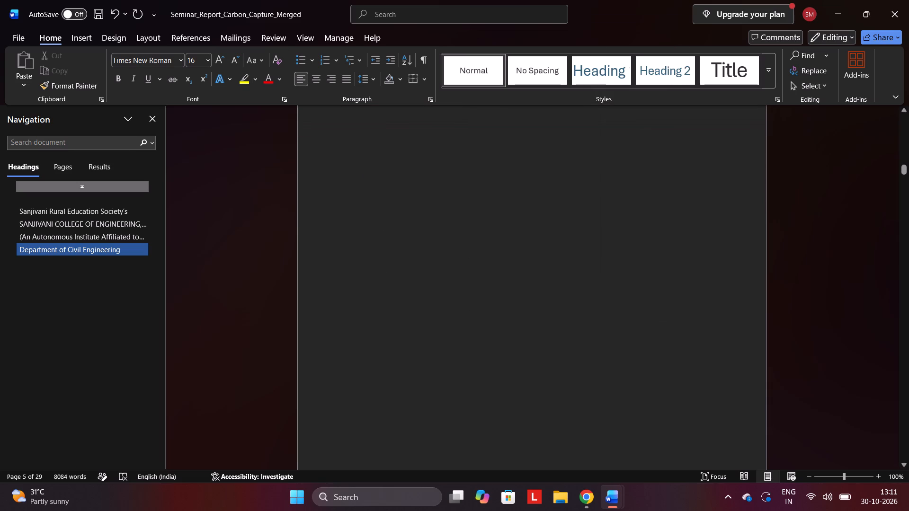
scroll(455, 260, "down", 20)
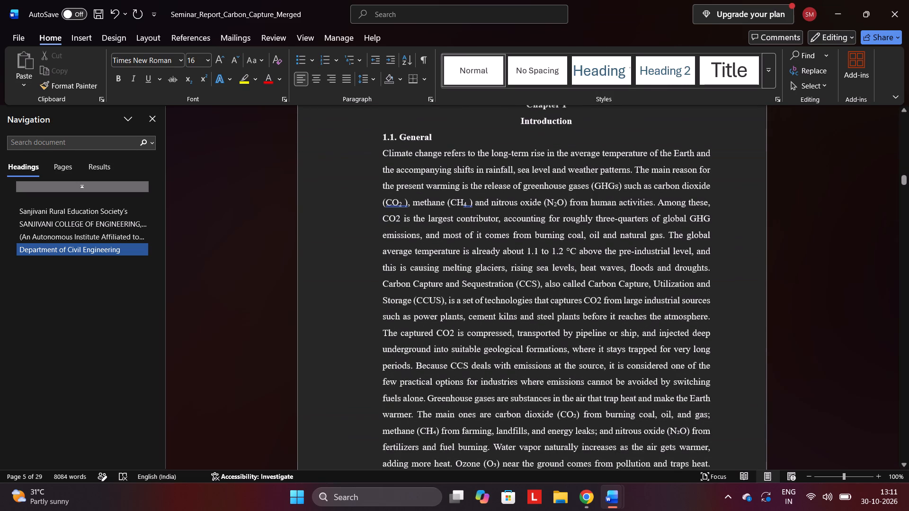
scroll(502, 208, "down", 18)
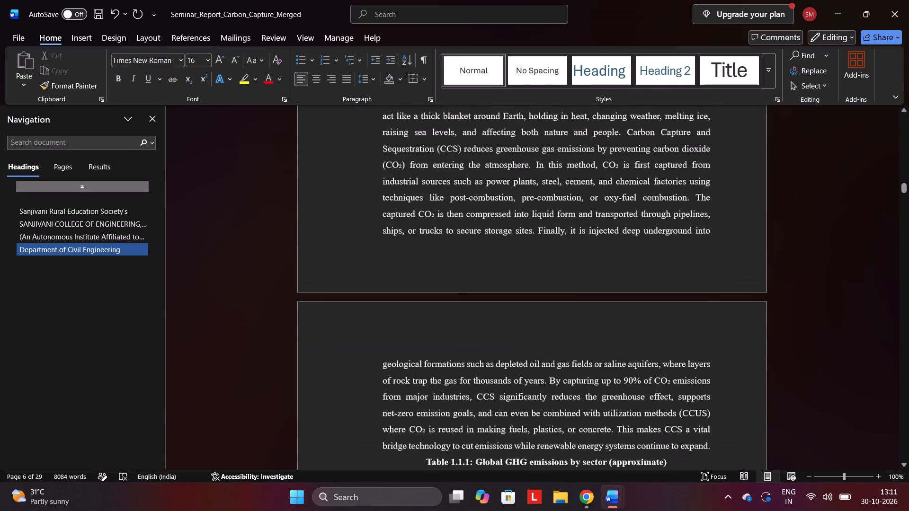
scroll(502, 208, "down", 20)
scroll(502, 208, "down", 10)
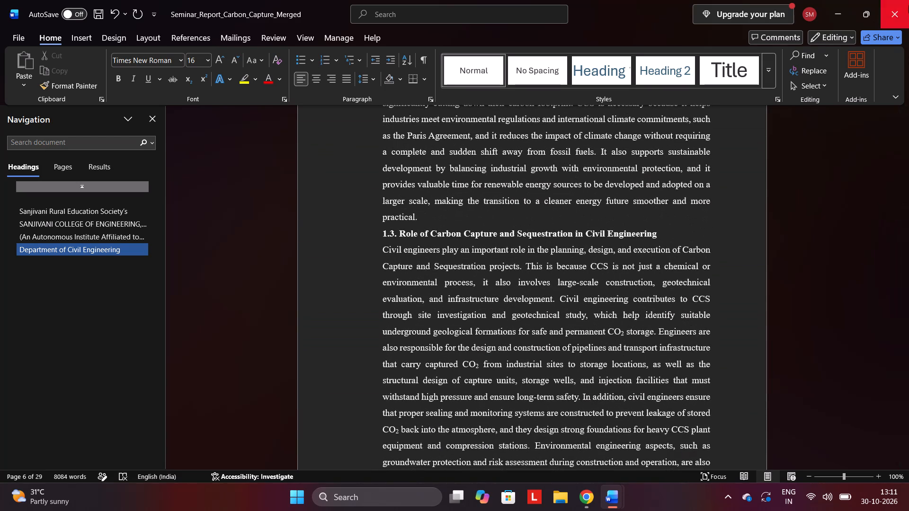
left_click_drag(903, 205, 904, 210)
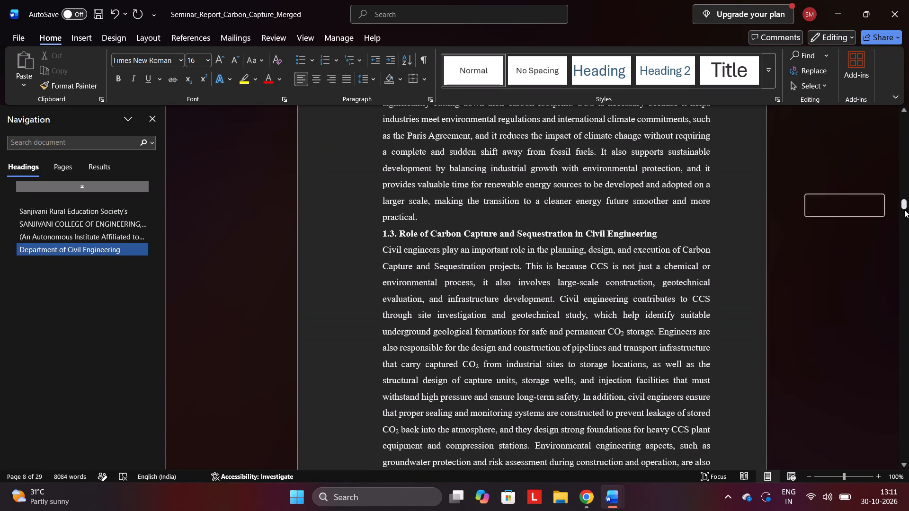
left_click_drag(904, 210, 908, 463)
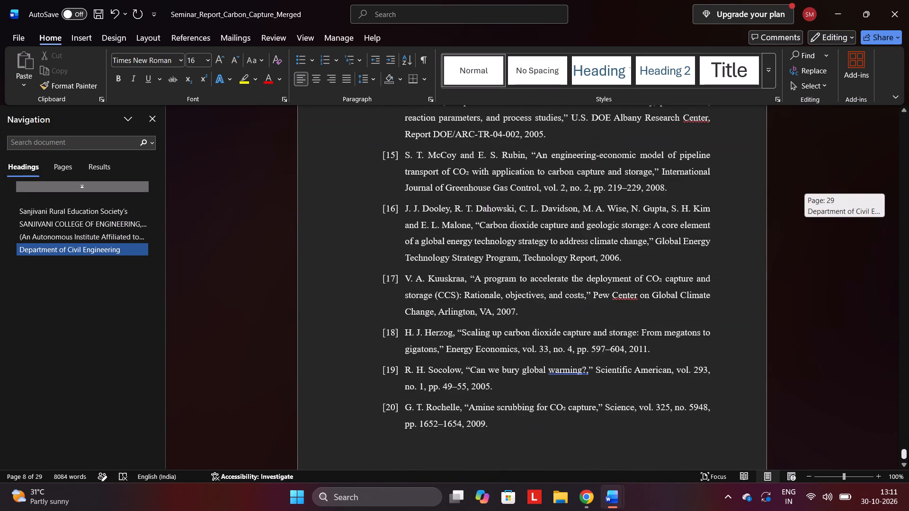
left_click_drag(908, 463, 890, 378)
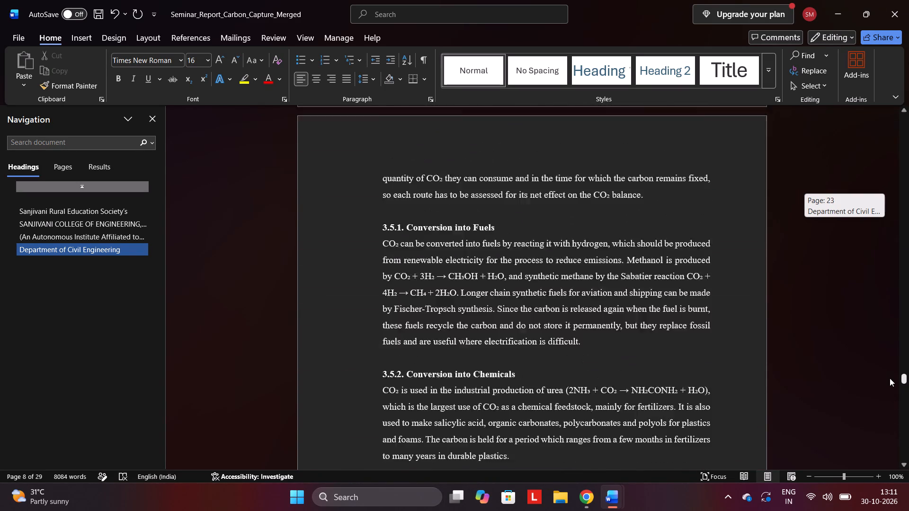
left_click_drag(890, 378, 843, 370)
scroll(746, 318, "down", 12)
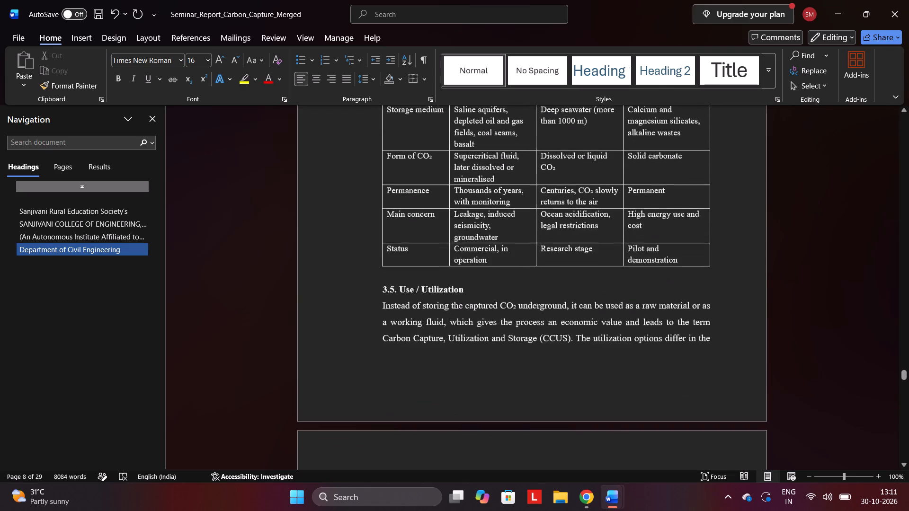
scroll(746, 318, "down", 19)
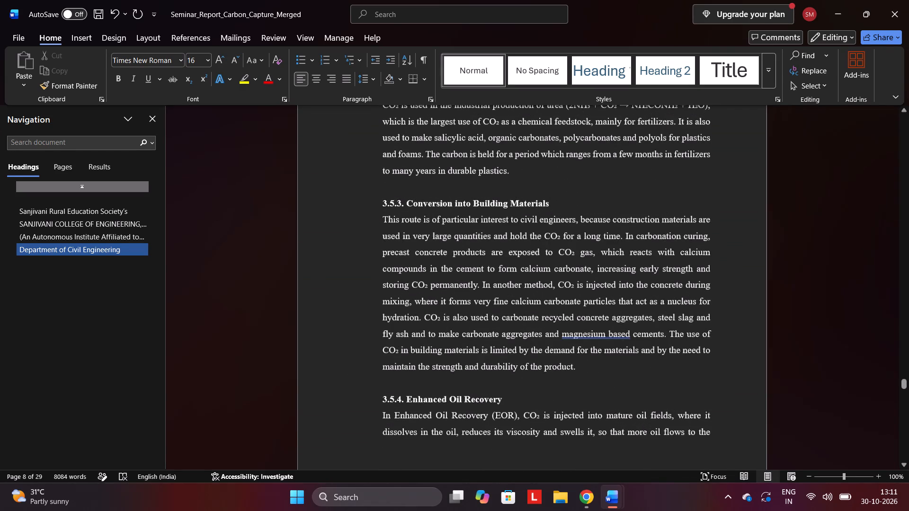
scroll(746, 318, "down", 3)
scroll(604, 307, "down", 5)
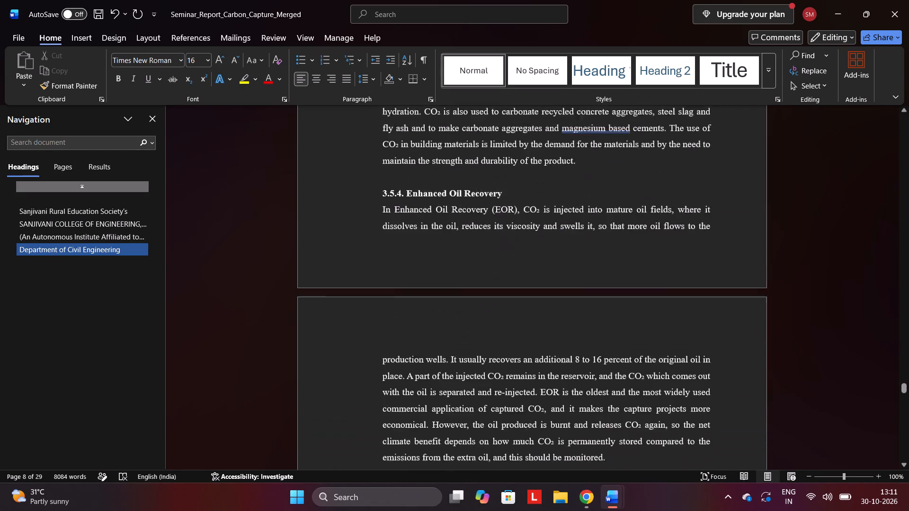
scroll(606, 307, "down", 14)
scroll(606, 306, "down", 13)
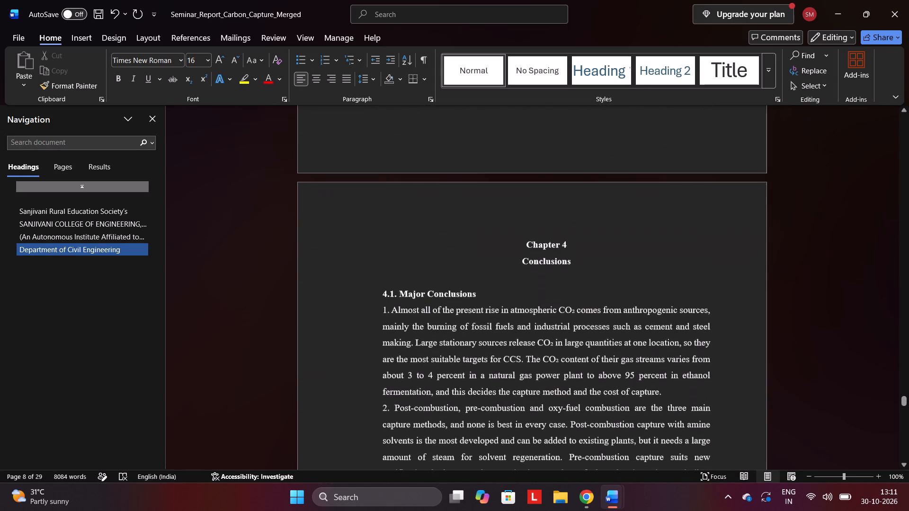
Remove the blank lines above the headings 4.2. Achievement of Objectives and 4.3. Limitations in Chapter 4.
scroll(606, 306, "down", 14)
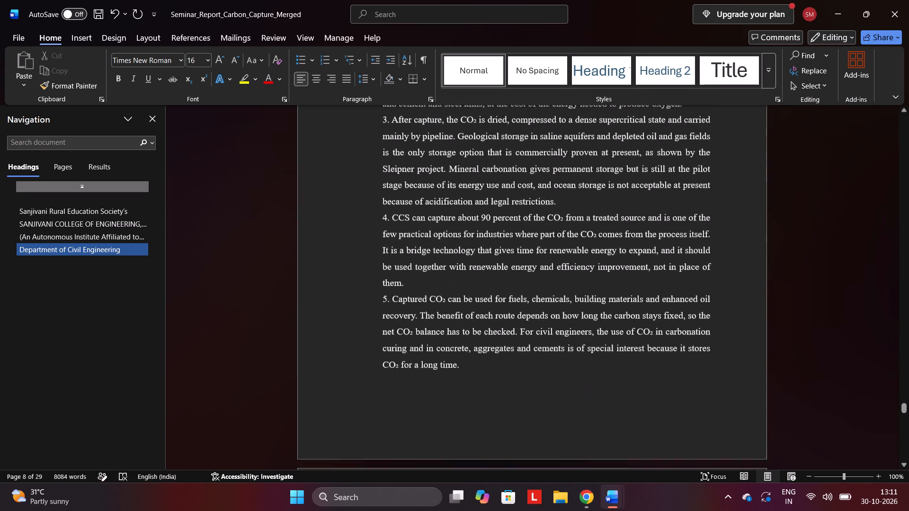
scroll(606, 306, "down", 17)
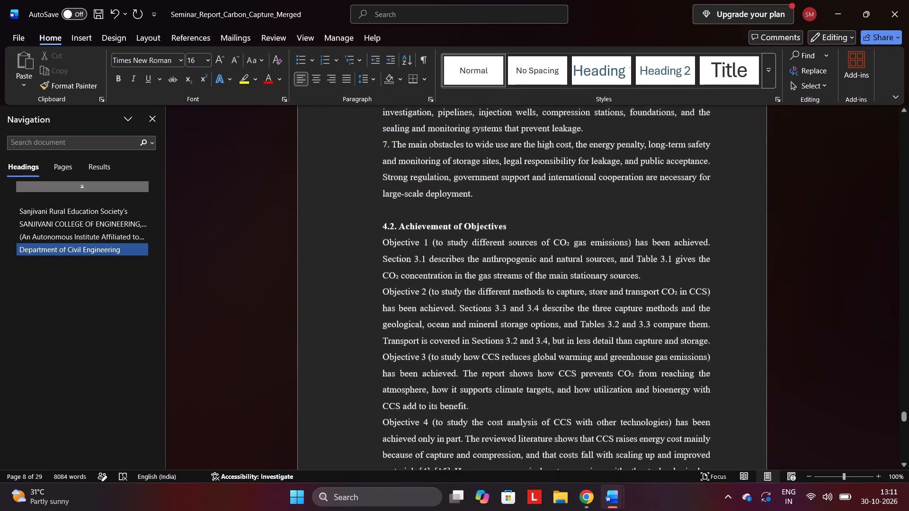
left_click(382, 163)
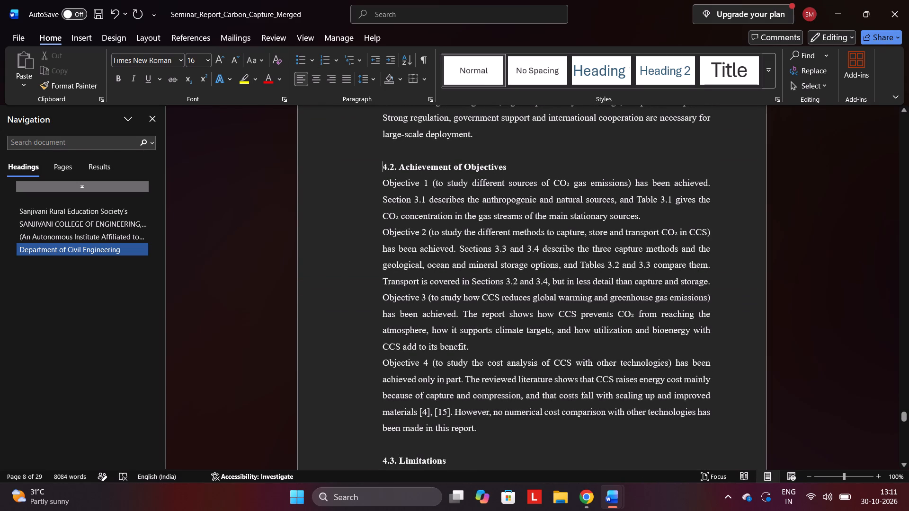
key("BackSpace")
scroll(388, 176, "down", 4)
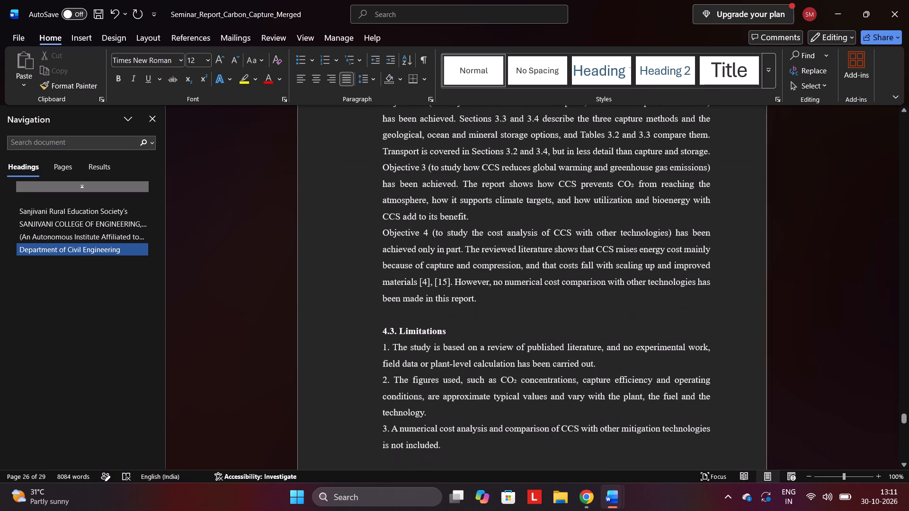
left_click(382, 334)
key("BackSpace")
Check the rest of Chapter 4, including 4.4. Future Scope, and the start of the References for leftover blank lines before headings.
scroll(390, 327, "down", 5)
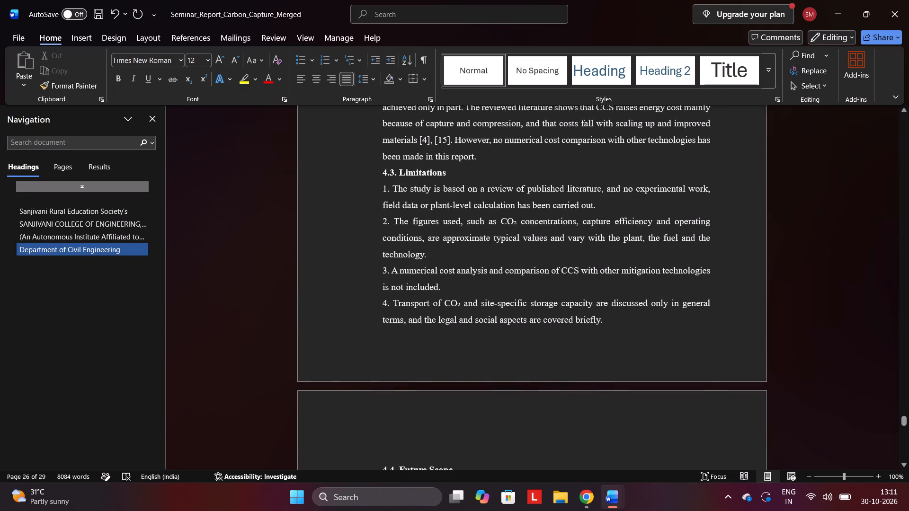
scroll(386, 282, "down", 4)
scroll(377, 346, "down", 6)
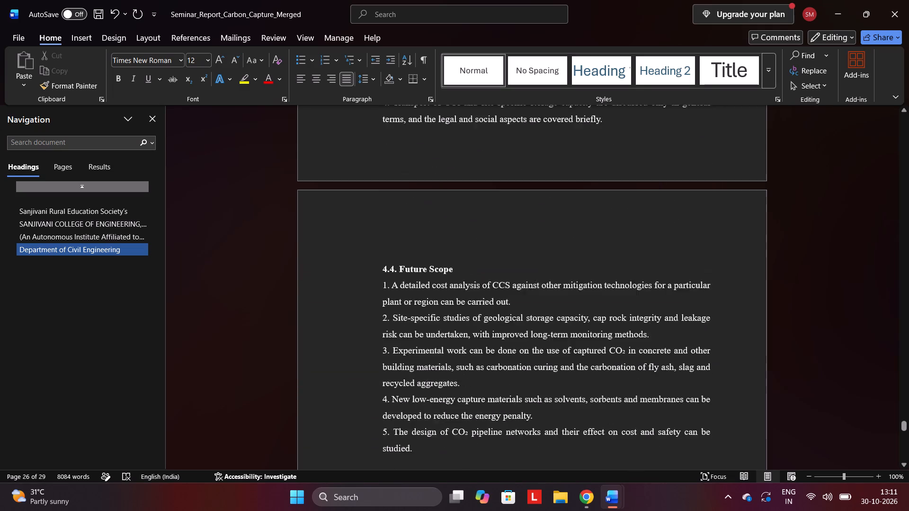
scroll(379, 342, "down", 6)
scroll(379, 342, "up", 1)
scroll(379, 341, "down", 20)
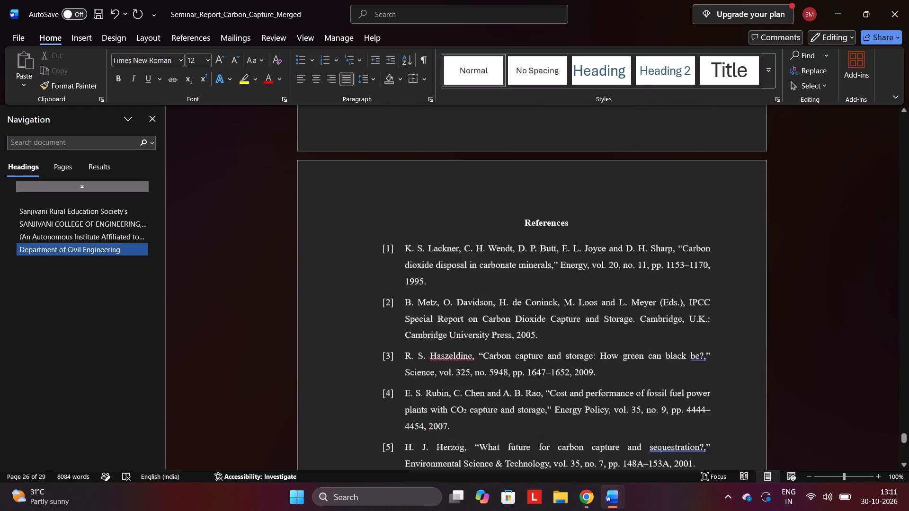
scroll(380, 339, "up", 1)
scroll(380, 339, "up", 20)
scroll(380, 339, "up", 4)
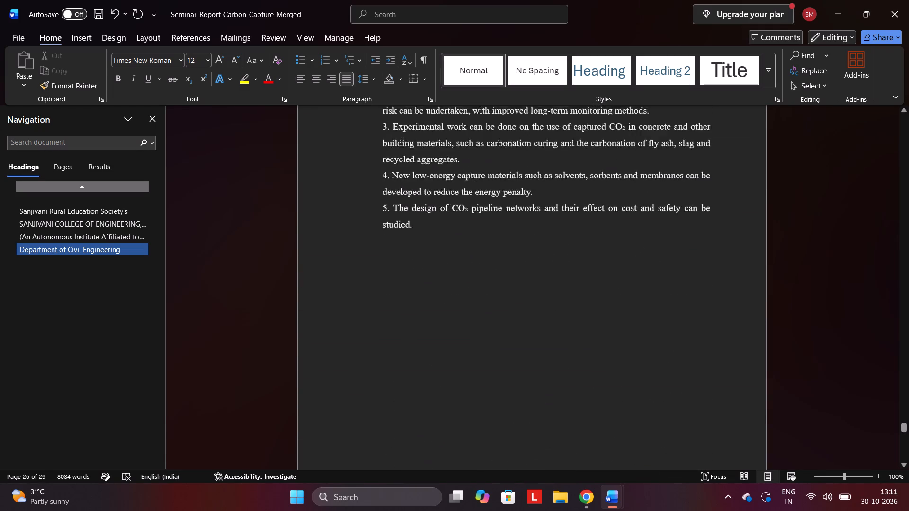
scroll(381, 337, "up", 18)
scroll(381, 337, "up", 15)
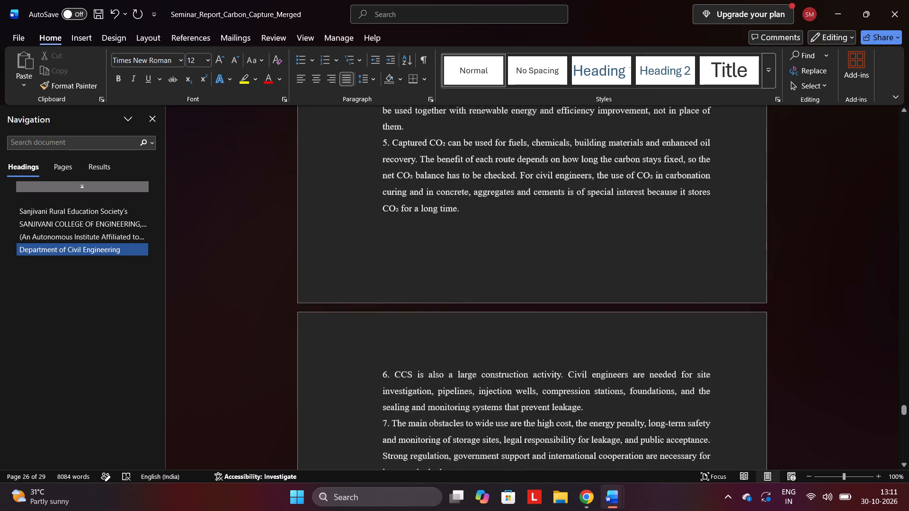
scroll(381, 337, "up", 18)
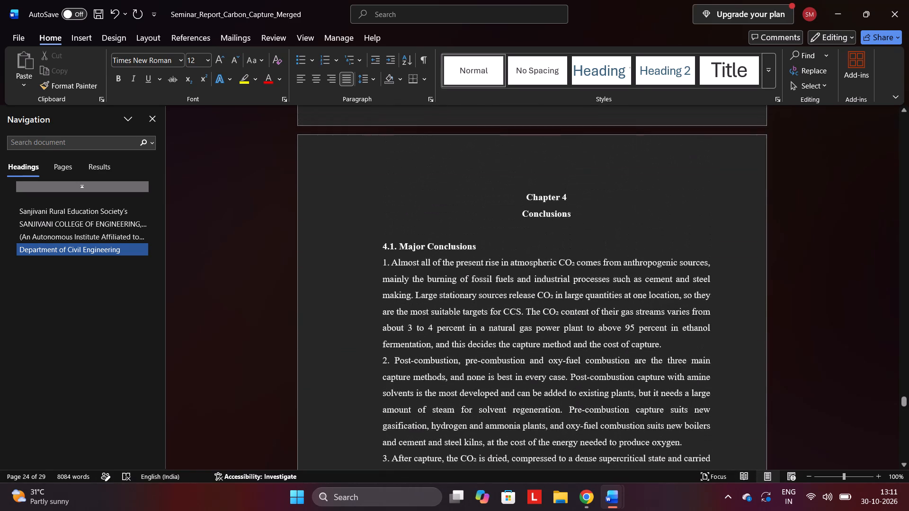
Remove the blank lines above the headings 3.5.4. Enhanced Oil Recovery, 3.5.3. Conversion into Building Materials and 3.5.2. Conversion into Chemicals.
scroll(387, 328, "up", 9)
scroll(387, 328, "up", 20)
scroll(386, 328, "up", 3)
left_click(381, 340)
key("BackSpace")
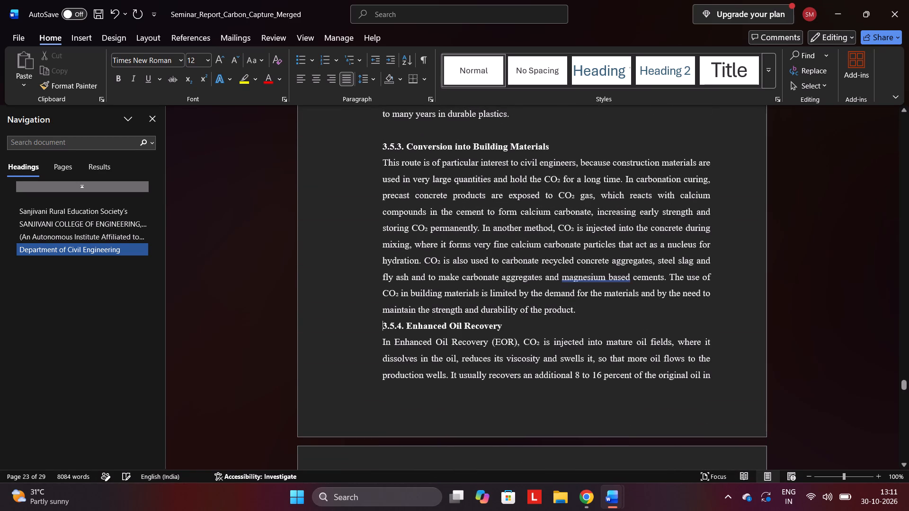
scroll(372, 293, "up", 5)
left_click(379, 288)
key("BackSpace")
scroll(379, 286, "up", 4)
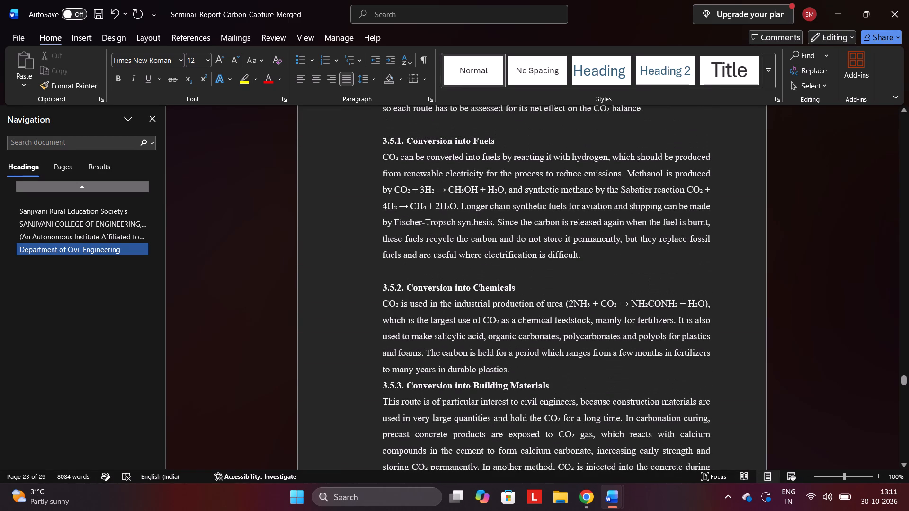
left_click(382, 285)
key("BackSpace")
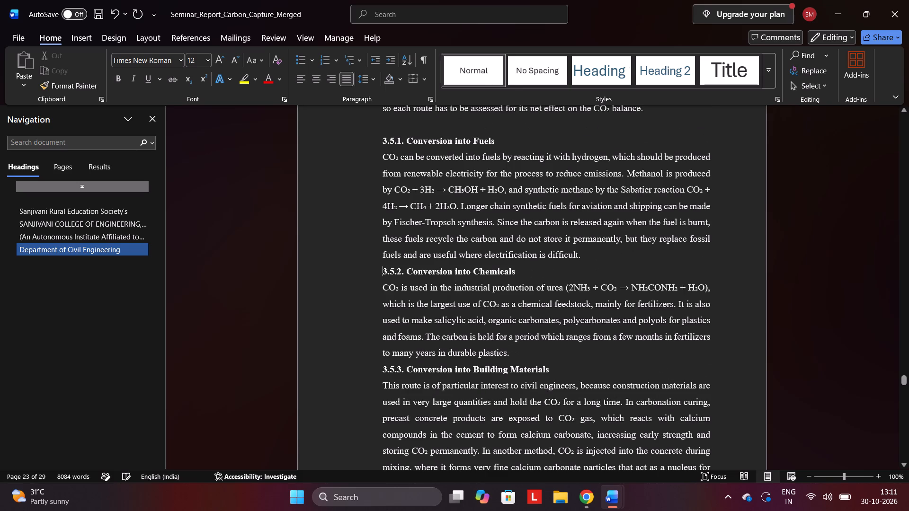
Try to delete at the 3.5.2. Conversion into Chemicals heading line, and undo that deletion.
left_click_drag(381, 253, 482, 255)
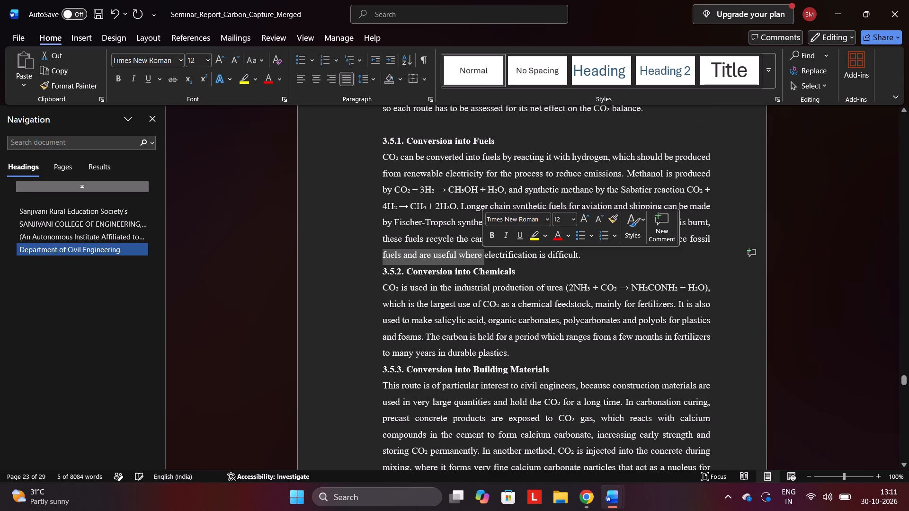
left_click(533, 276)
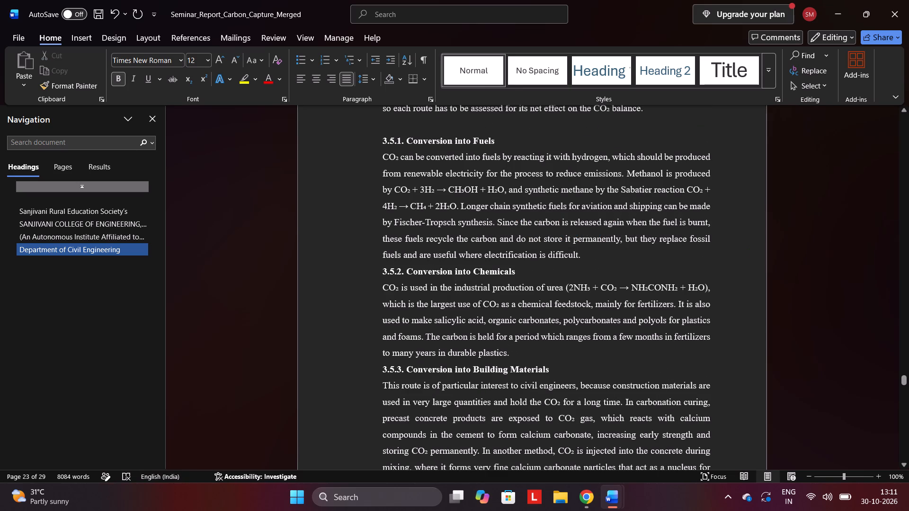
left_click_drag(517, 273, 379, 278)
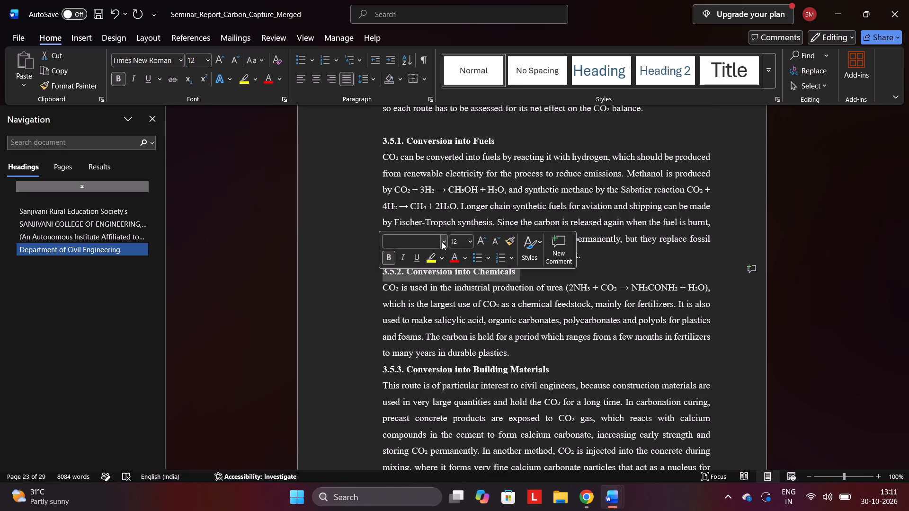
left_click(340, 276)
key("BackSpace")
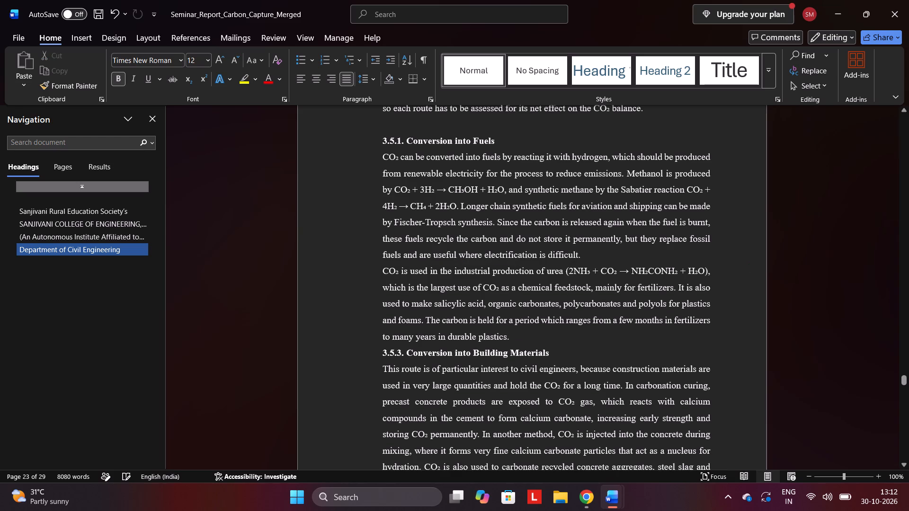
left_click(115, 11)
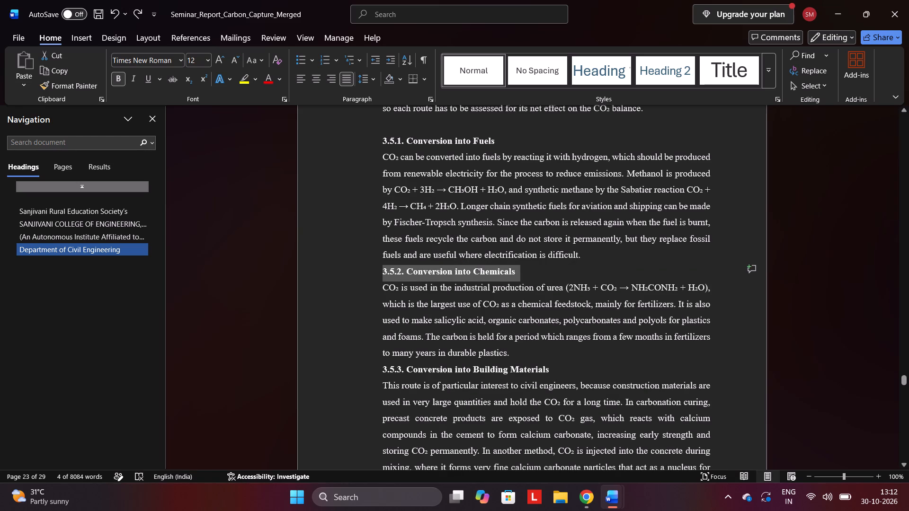
Remove the blank line above the heading 3.5.1. Conversion into Fuels.
scroll(571, 300, "up", 2)
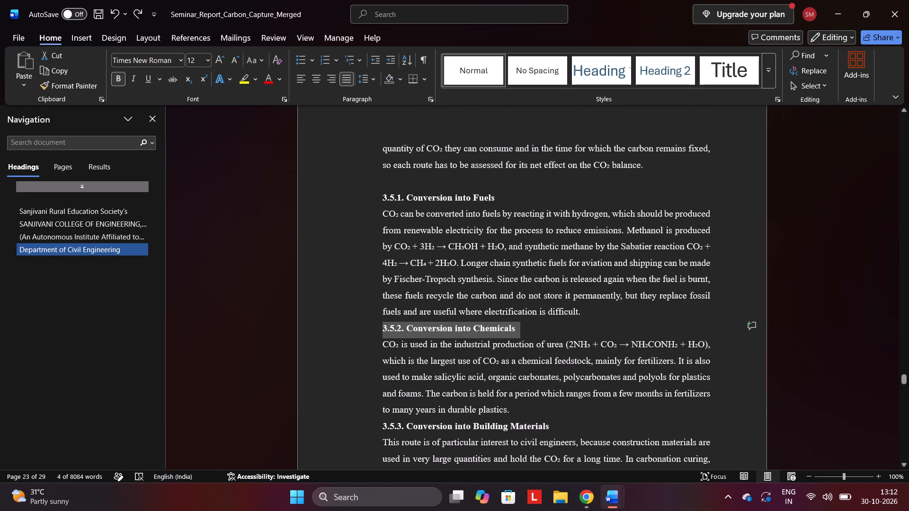
left_click(383, 199)
key("BackSpace")
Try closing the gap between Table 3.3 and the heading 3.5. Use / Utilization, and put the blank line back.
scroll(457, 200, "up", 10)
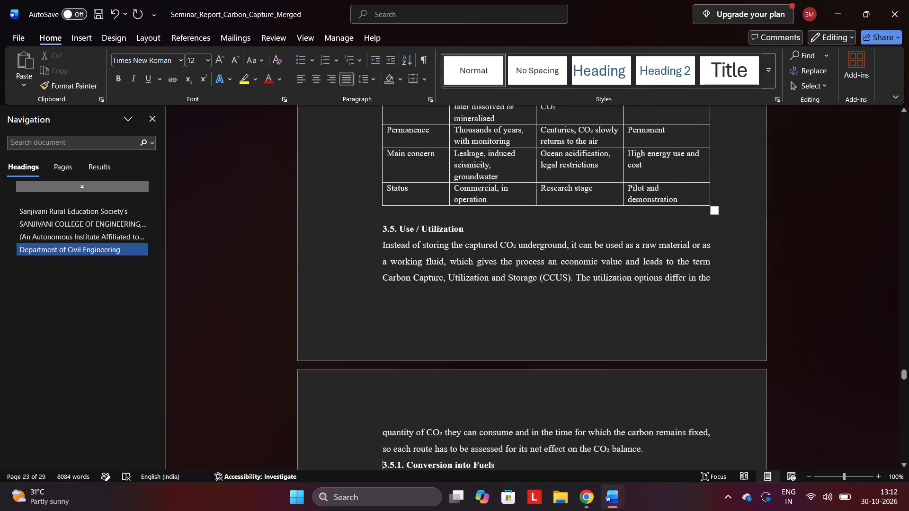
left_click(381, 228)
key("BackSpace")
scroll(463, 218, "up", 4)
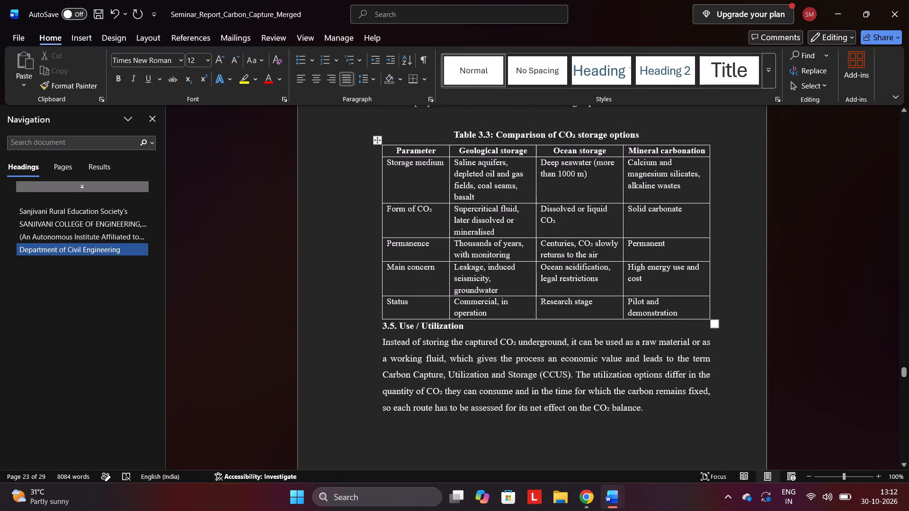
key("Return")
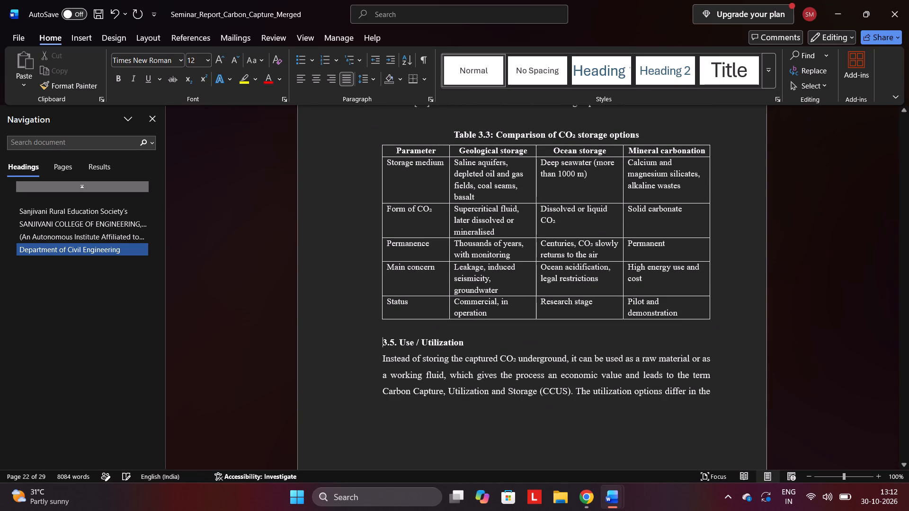
Remove the blank lines above the headings 3.4.2. Ocean Storage and 3.4.1. Geological Storage.
scroll(427, 318, "up", 9)
scroll(450, 258, "up", 4)
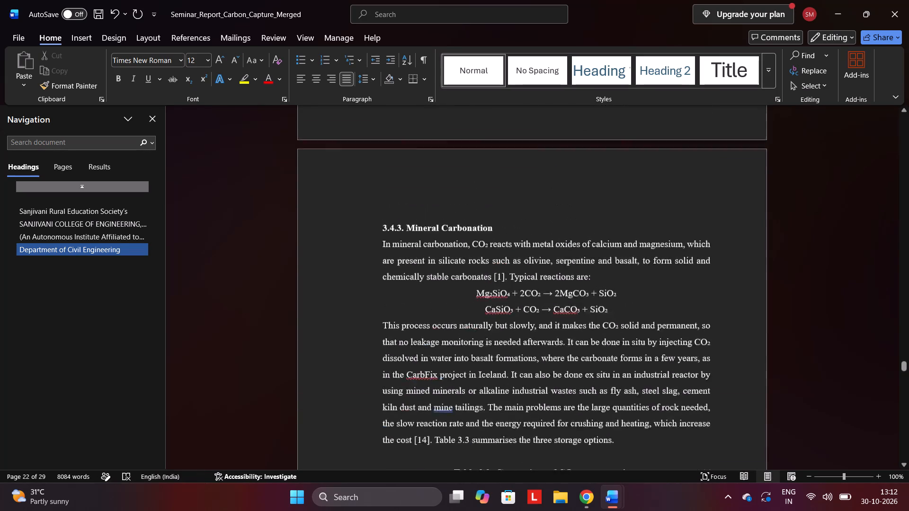
scroll(402, 247, "up", 14)
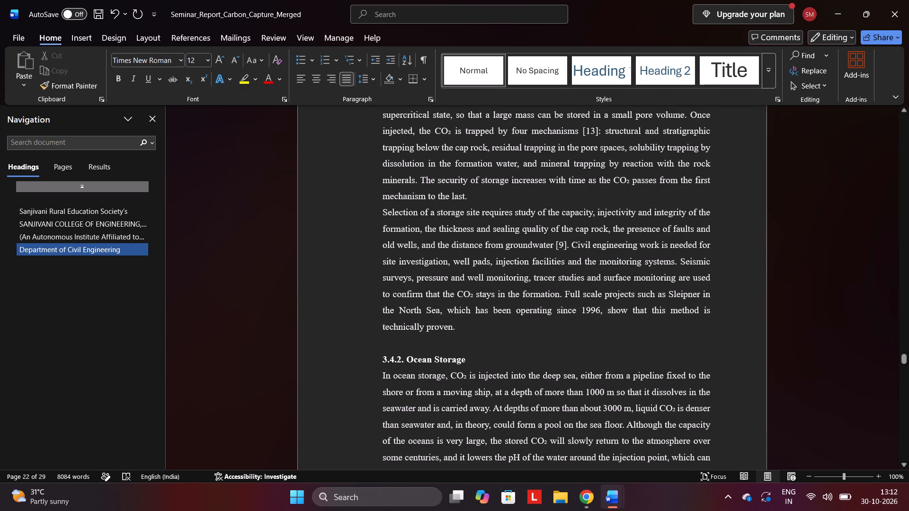
left_click(379, 359)
key("BackSpace")
scroll(422, 347, "up", 2)
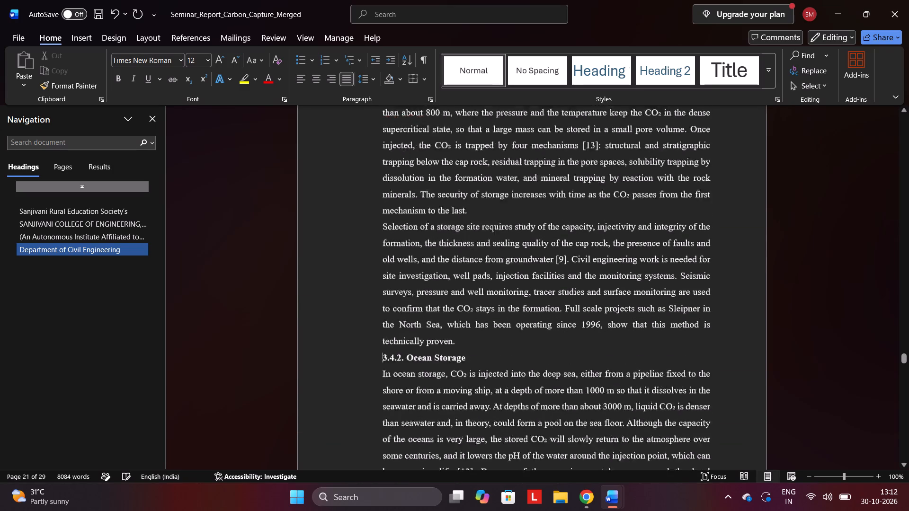
scroll(422, 347, "up", 7)
left_click(378, 270)
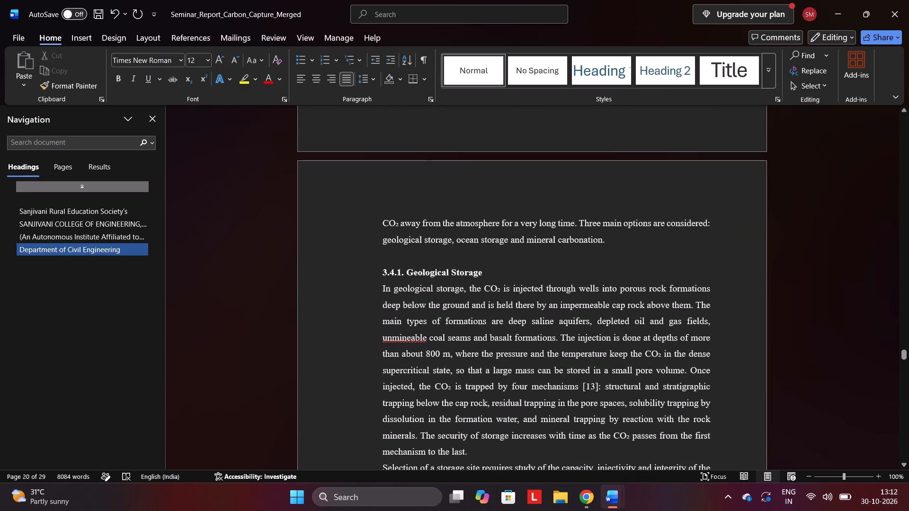
key("BackSpace")
Remove the blank lines above the headings 3.3.3. Oxy-Fuel Combustion Capture and 3.3.2. Pre-Combustion Capture.
scroll(423, 280, "up", 9)
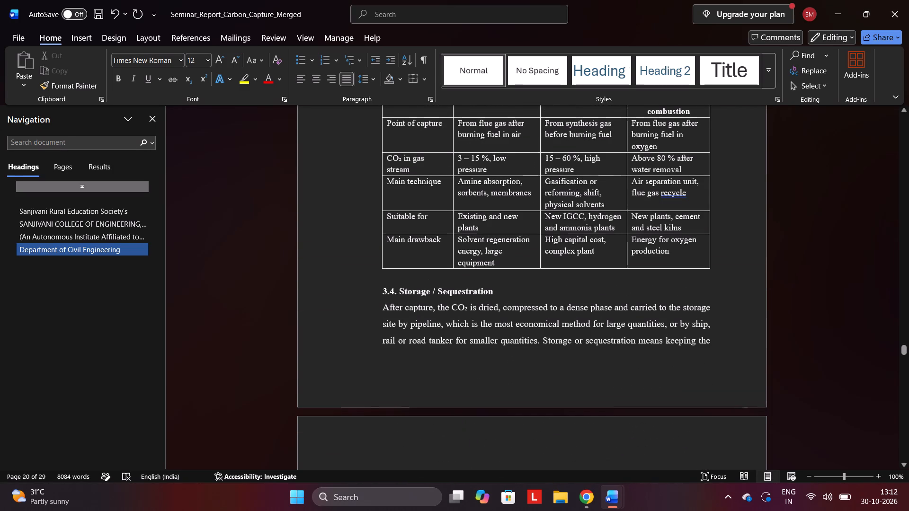
scroll(385, 291, "up", 10)
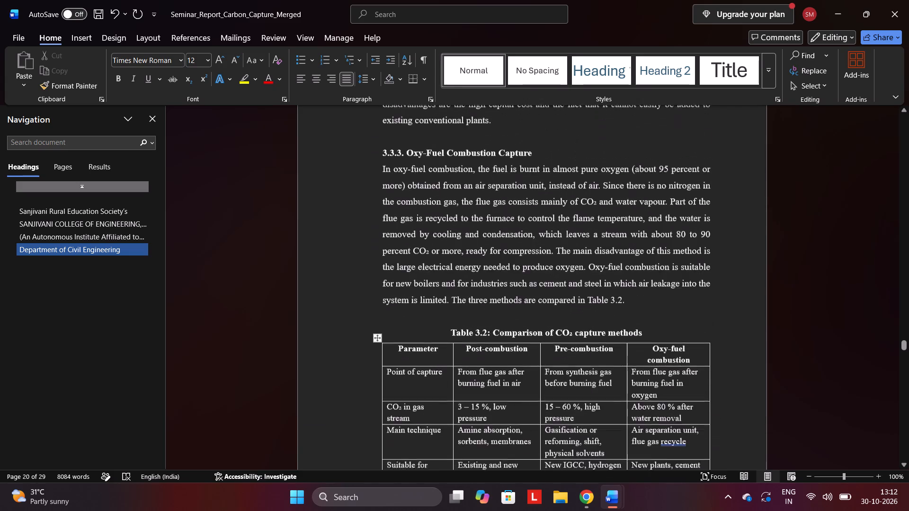
scroll(385, 291, "up", 3)
left_click(385, 270)
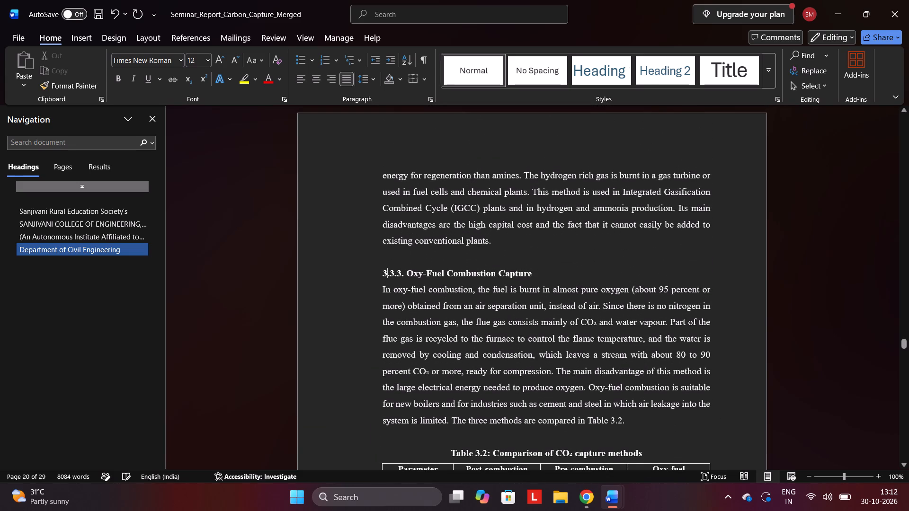
left_click(382, 272)
key("BackSpace")
scroll(390, 265, "up", 13)
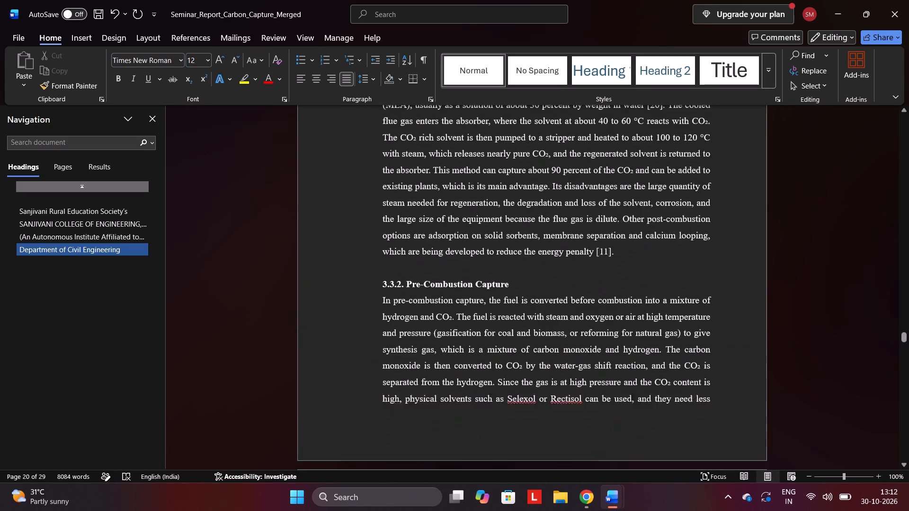
left_click(384, 296)
key("BackSpace")
Remove the blank lines above the headings 3.3.1. Post-Combustion Capture and 3.3. Different Methods to Capture CO₂.
scroll(386, 287, "up", 5)
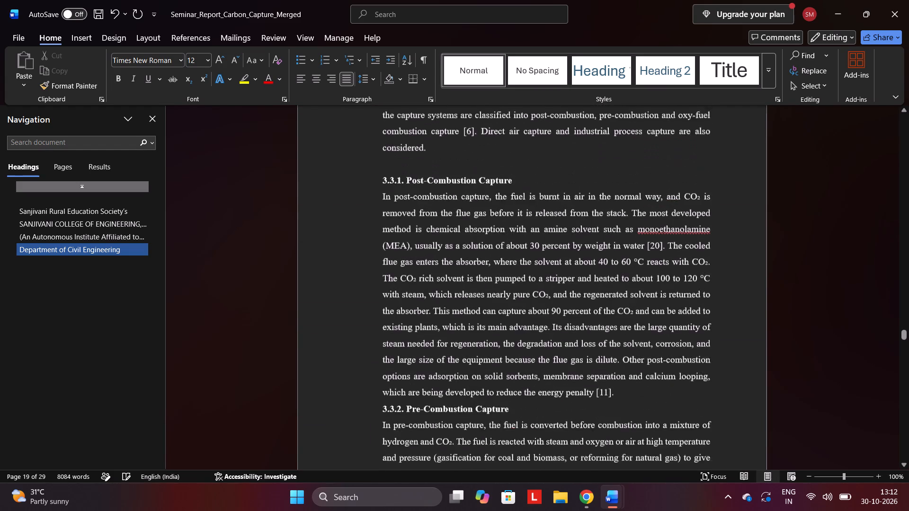
scroll(386, 285, "up", 2)
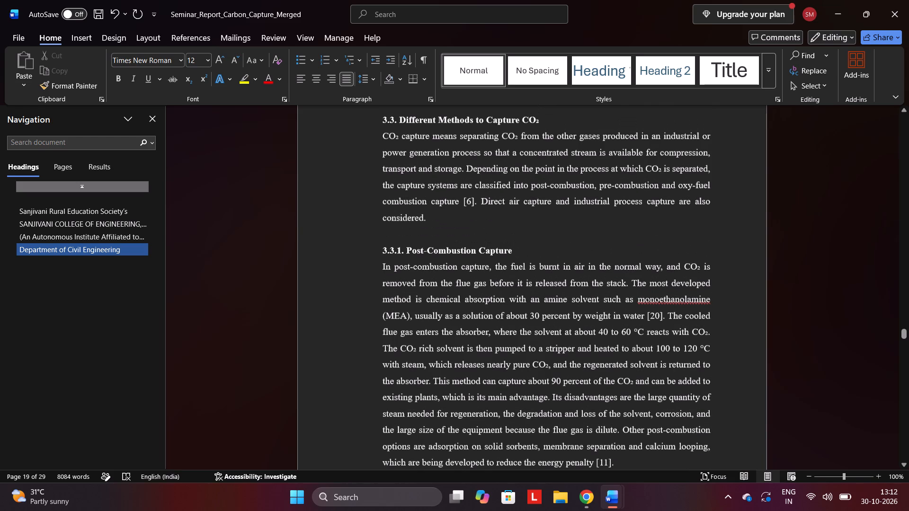
left_click(380, 254)
key("BackSpace")
scroll(383, 246, "up", 8)
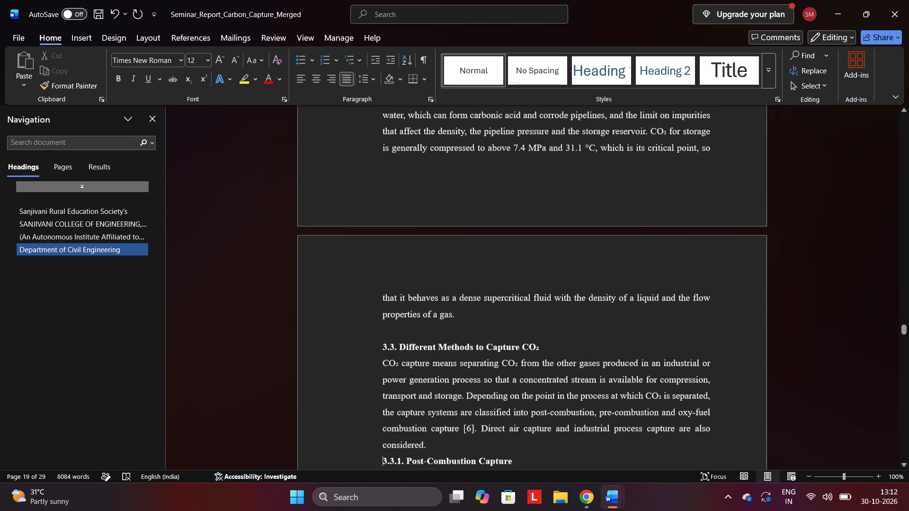
left_click(381, 344)
key("BackSpace")
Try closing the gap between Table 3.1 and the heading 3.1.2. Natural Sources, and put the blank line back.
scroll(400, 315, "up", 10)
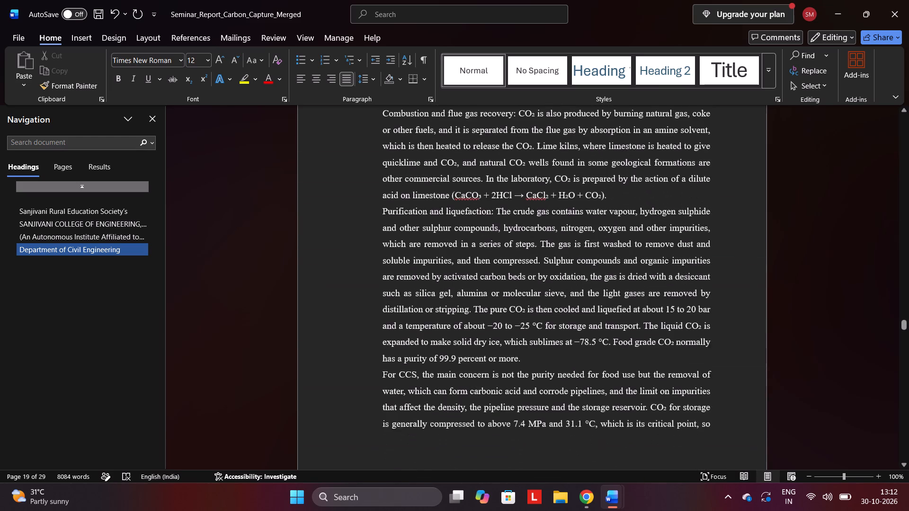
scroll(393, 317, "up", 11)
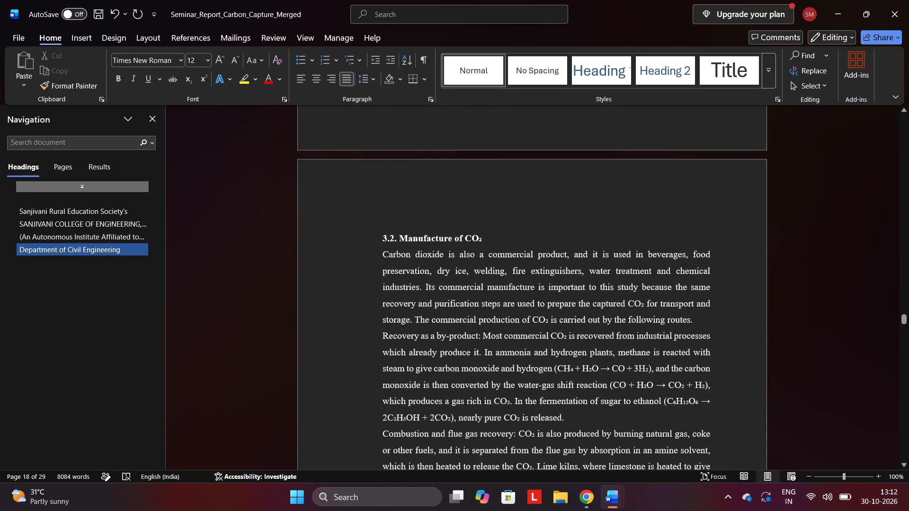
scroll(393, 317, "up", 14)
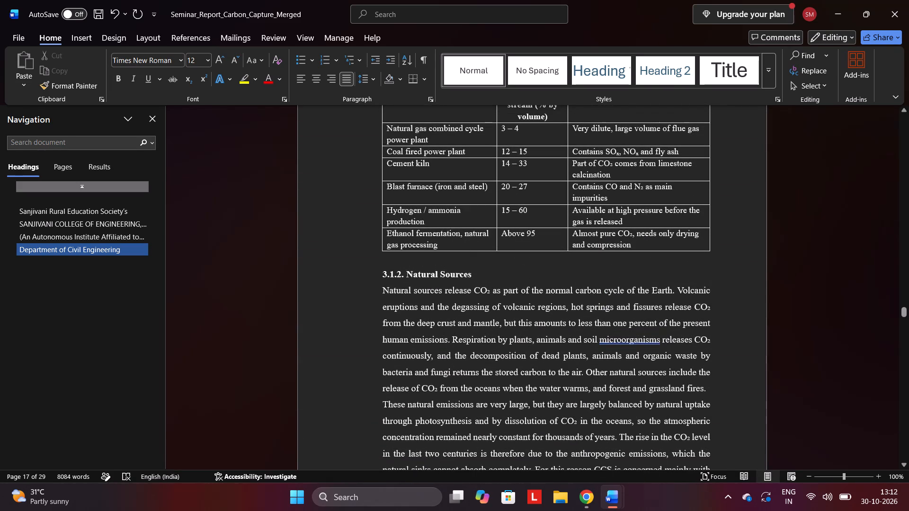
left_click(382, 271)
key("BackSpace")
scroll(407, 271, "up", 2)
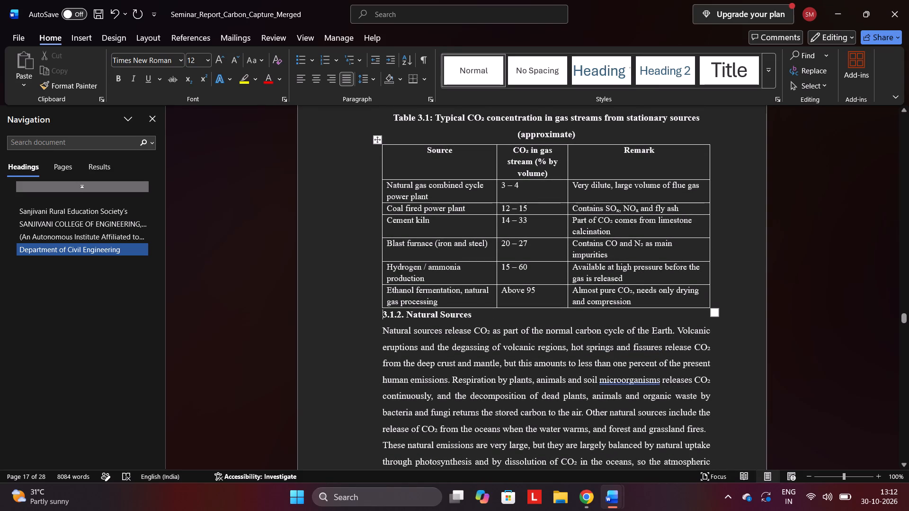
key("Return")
Remove the blank line above the heading 3.1.1. Anthropogenic Sources.
scroll(409, 314, "up", 10)
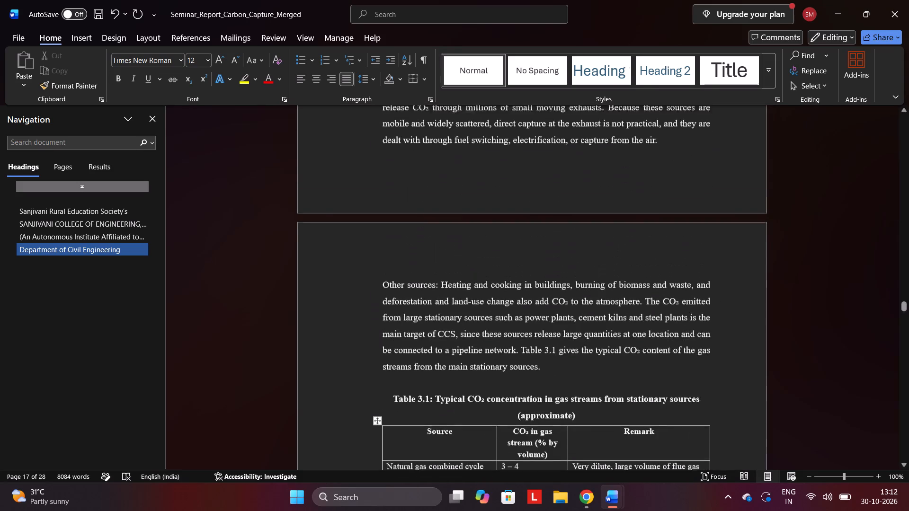
scroll(401, 297, "up", 14)
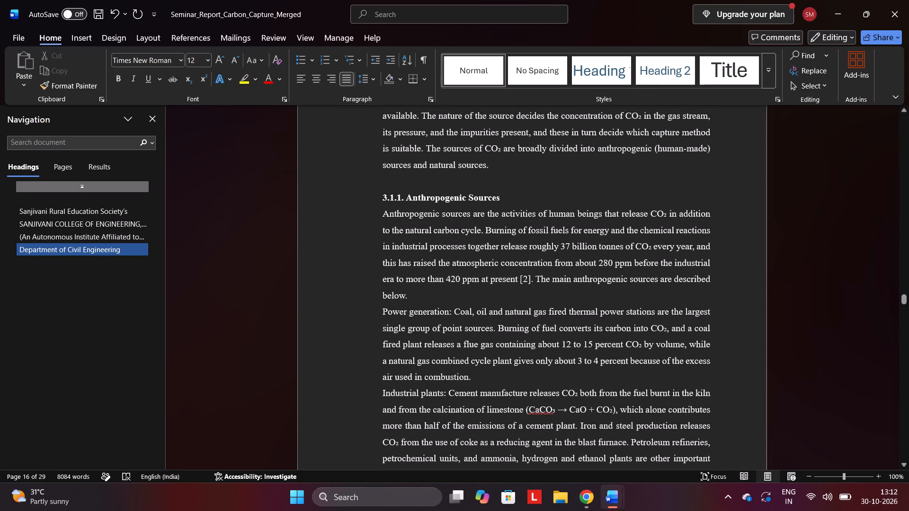
scroll(394, 291, "up", 4)
left_click(381, 309)
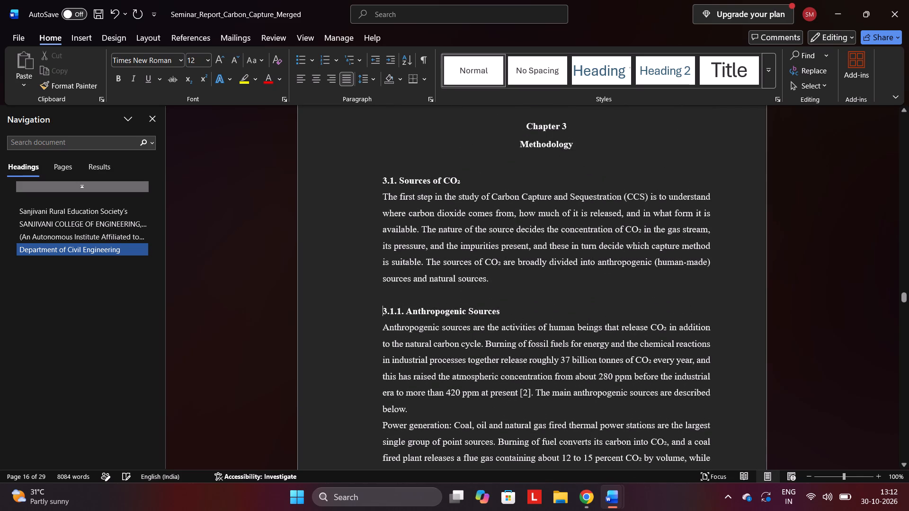
key("BackSpace")
Check the spacing of the literature summaries before Chapter 3, going back to the Anderson et al. [10] entry.
scroll(399, 310, "up", 6)
scroll(388, 346, "up", 5)
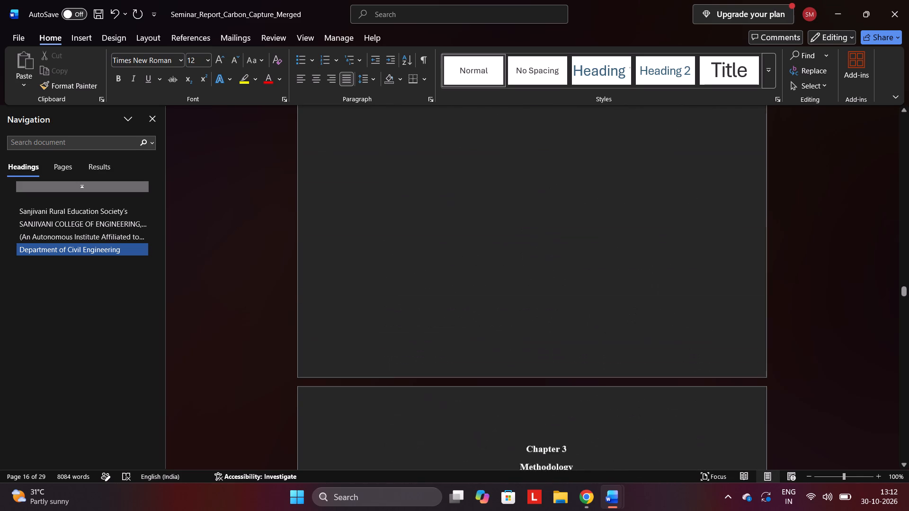
scroll(389, 343, "up", 18)
scroll(389, 343, "up", 10)
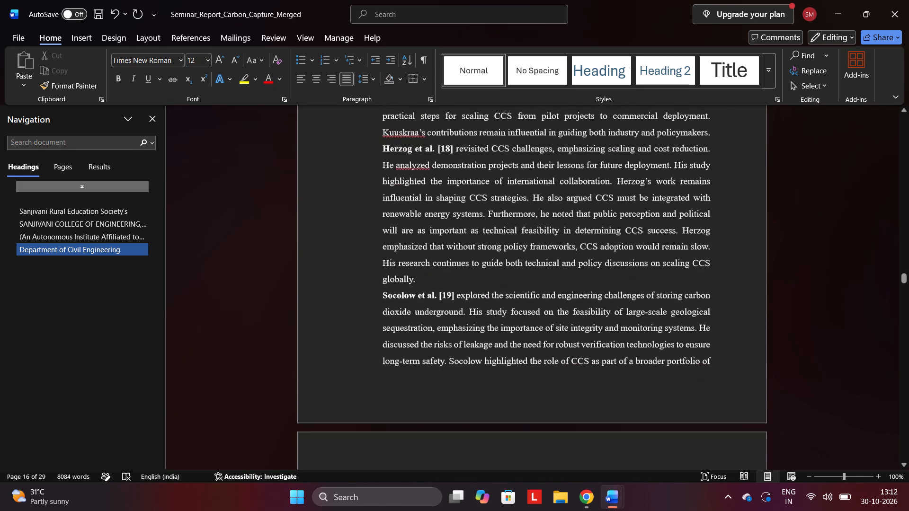
scroll(389, 343, "up", 9)
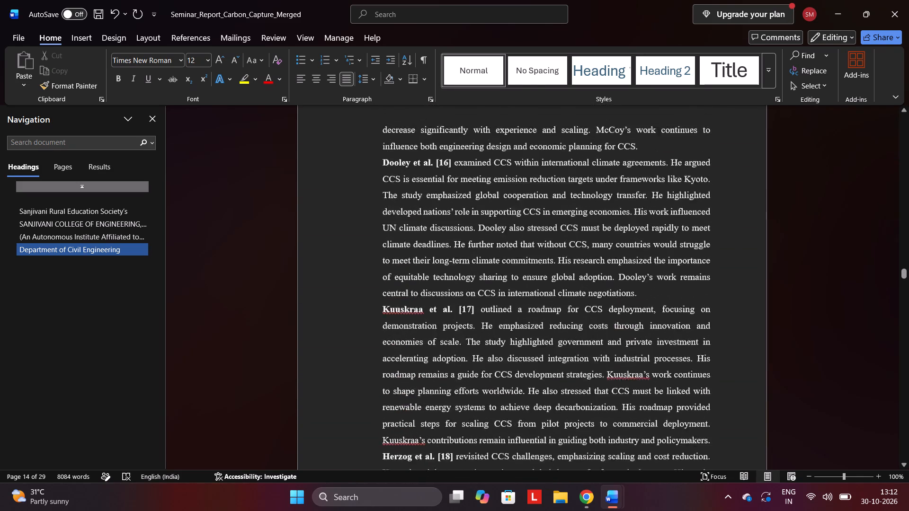
scroll(389, 343, "up", 18)
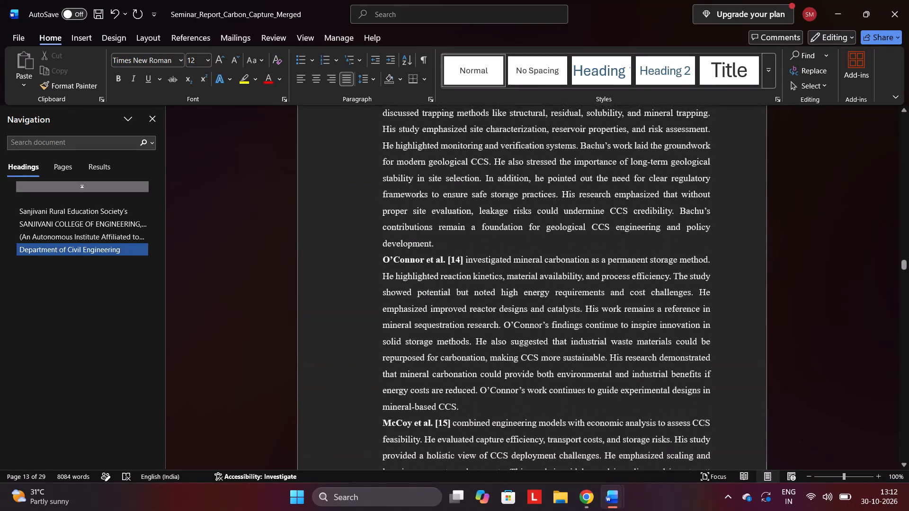
scroll(389, 343, "up", 16)
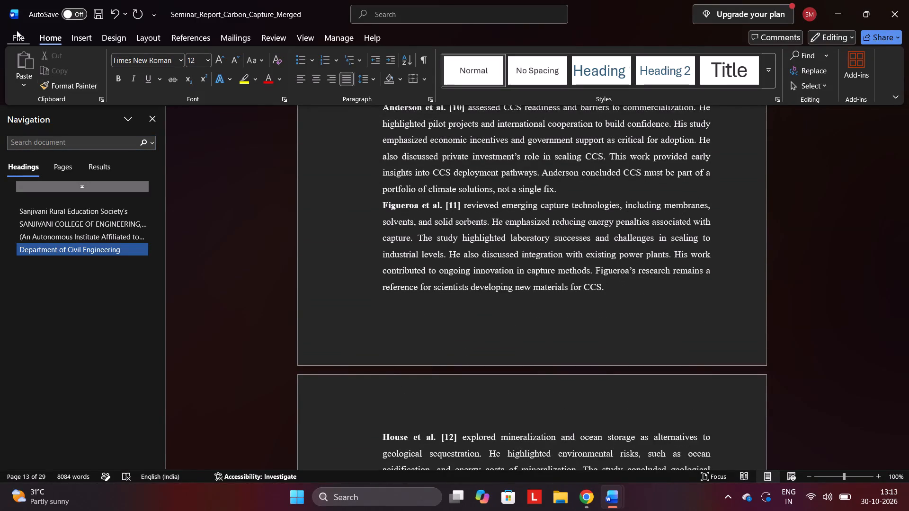
Save the report as the Word document Seminar_Report_Carbon_Capture_Merged in the Downloads folder.
left_click(17, 33)
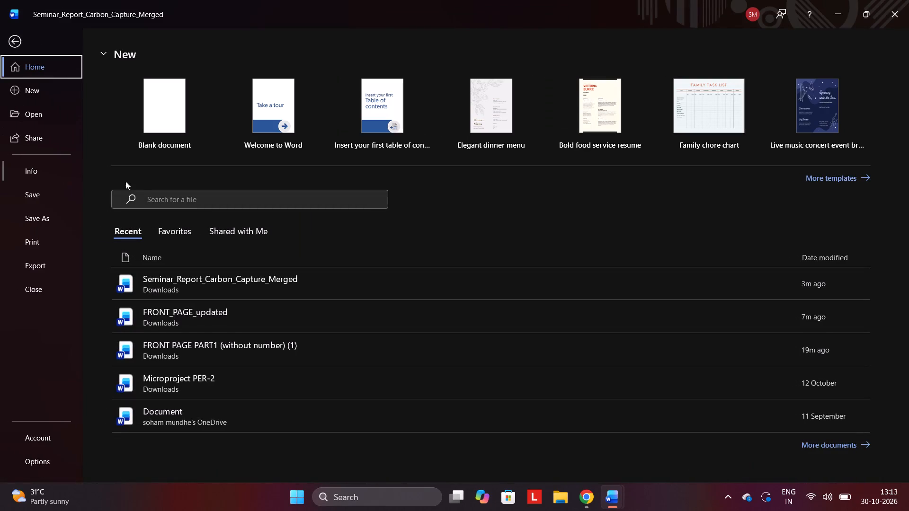
left_click(39, 217)
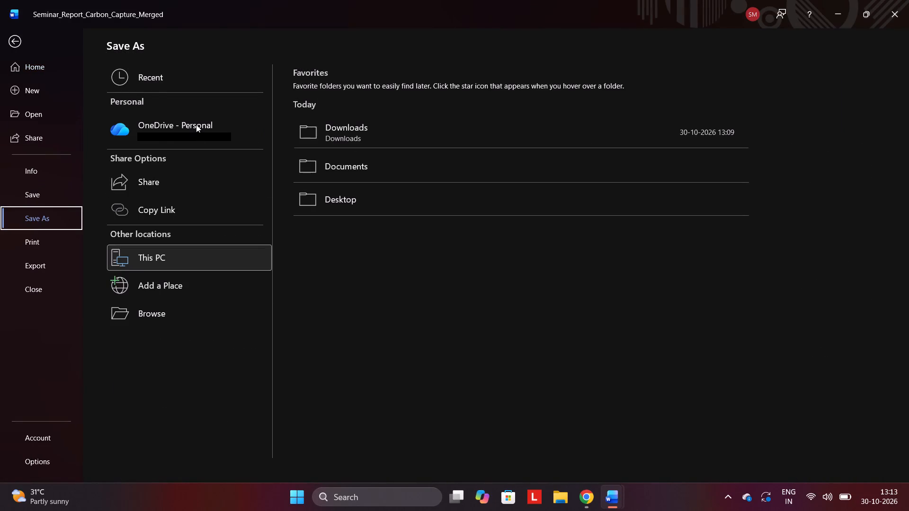
left_click(195, 121)
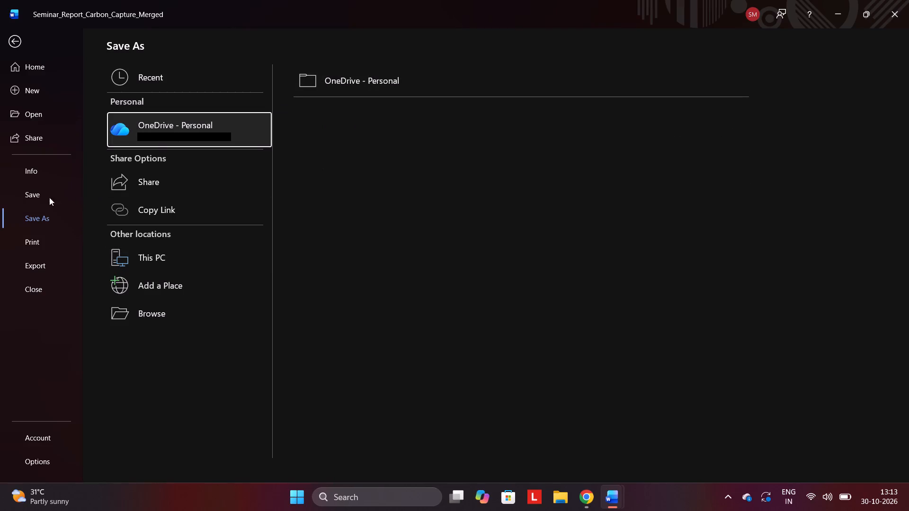
left_click(30, 217)
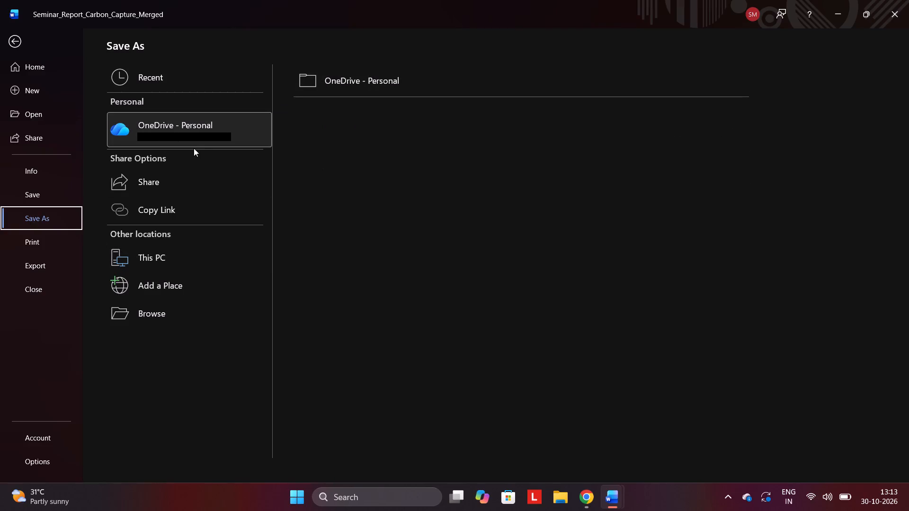
left_click(343, 85)
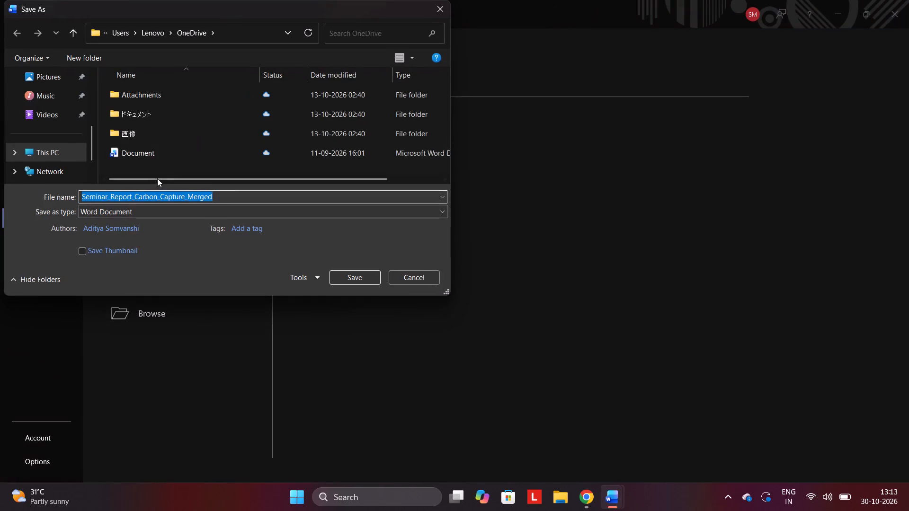
scroll(63, 127, "down", 5)
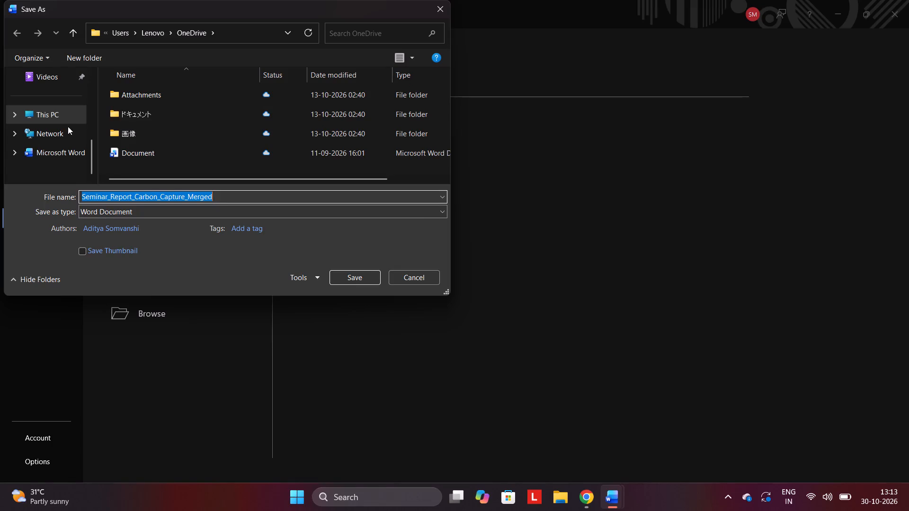
scroll(68, 126, "down", 1)
scroll(127, 119, "up", 4)
scroll(127, 119, "down", 3)
scroll(68, 135, "down", 3)
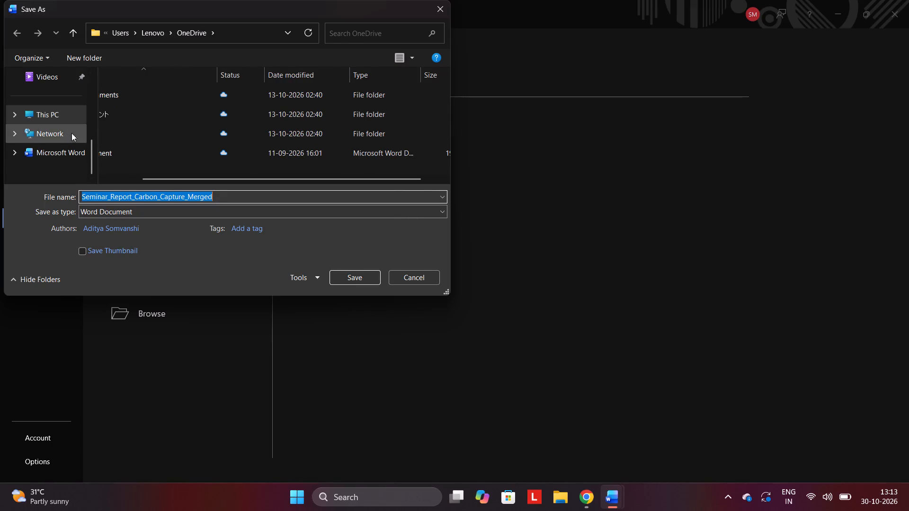
scroll(132, 125, "up", 4)
scroll(48, 125, "up", 4)
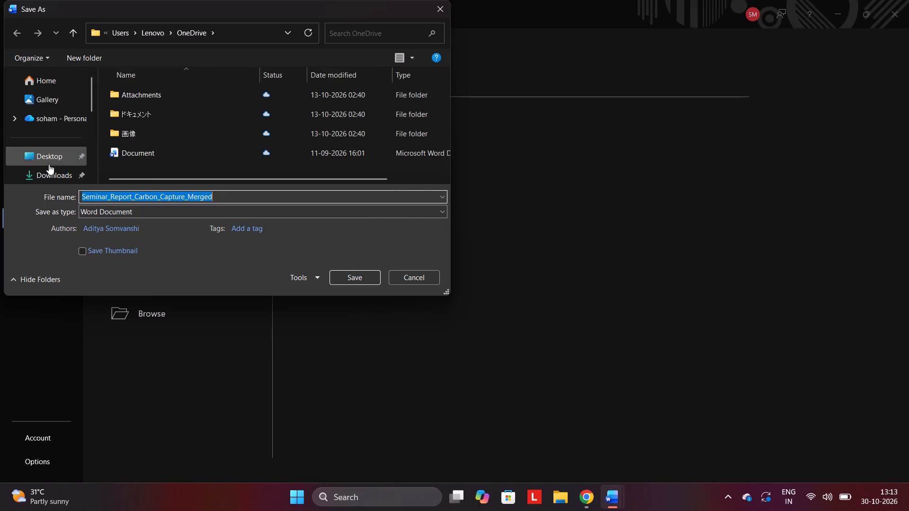
left_click(49, 168)
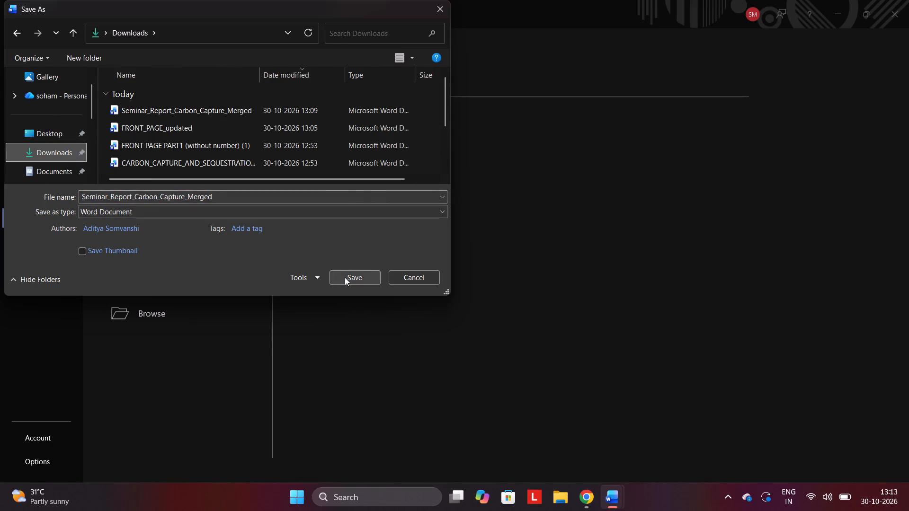
left_click(345, 277)
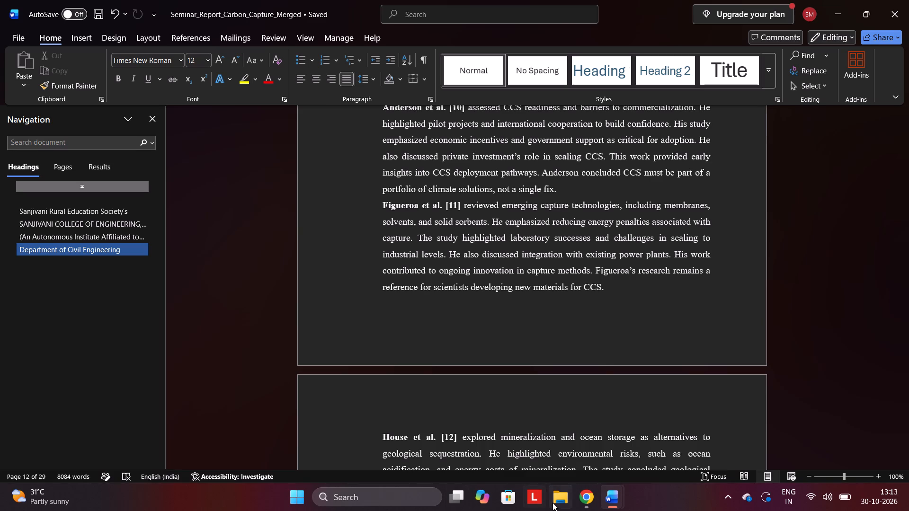
Switch to File Explorer and copy the Seminar_Report_Carbon_Capture_Merged file from the Downloads folder.
left_click(553, 502)
left_click(141, 260)
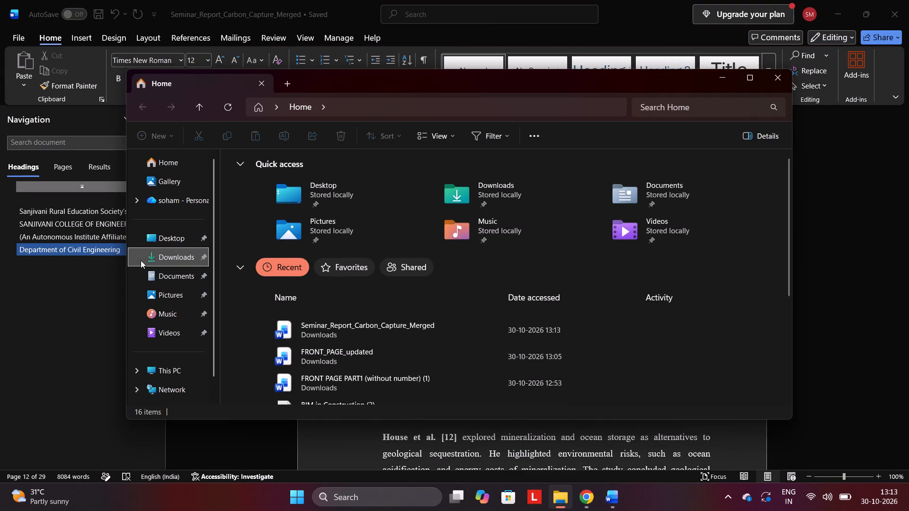
left_click(187, 258)
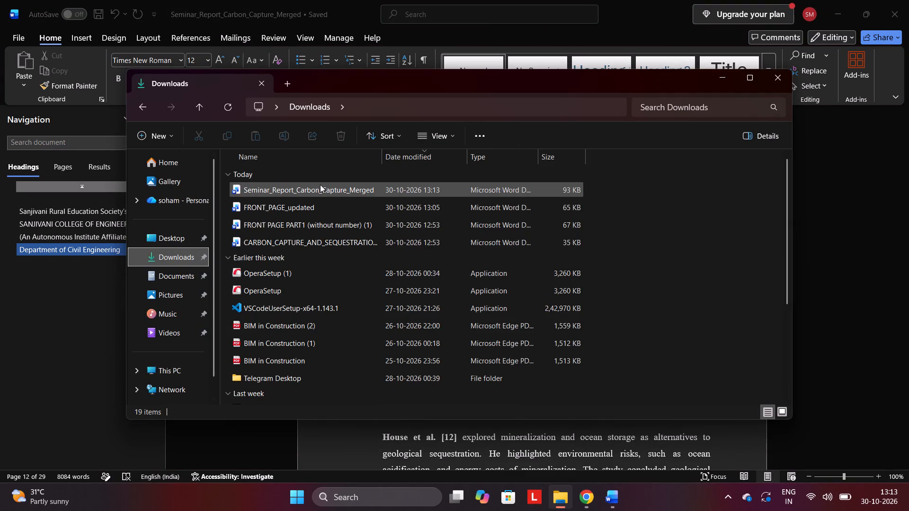
scroll(320, 185, "up", 3)
right_click(322, 191)
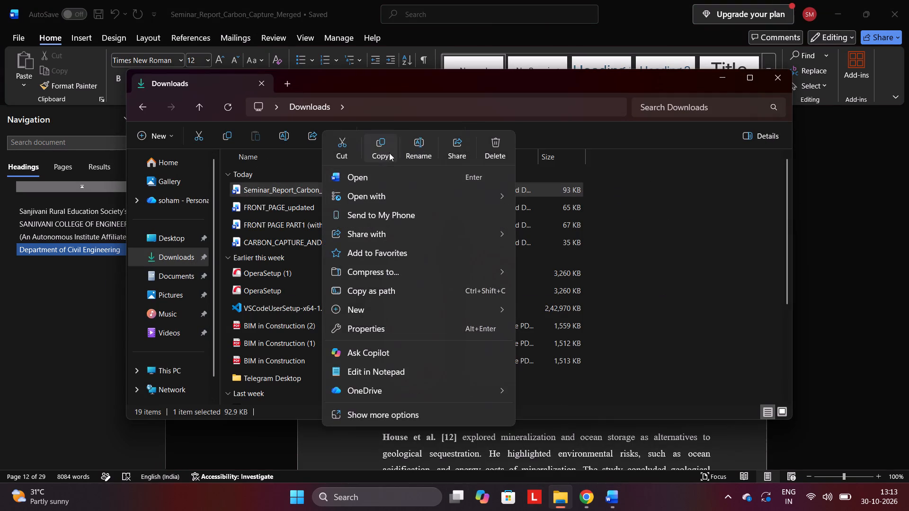
left_click(389, 153)
Open the Windows search.
left_click(424, 499)
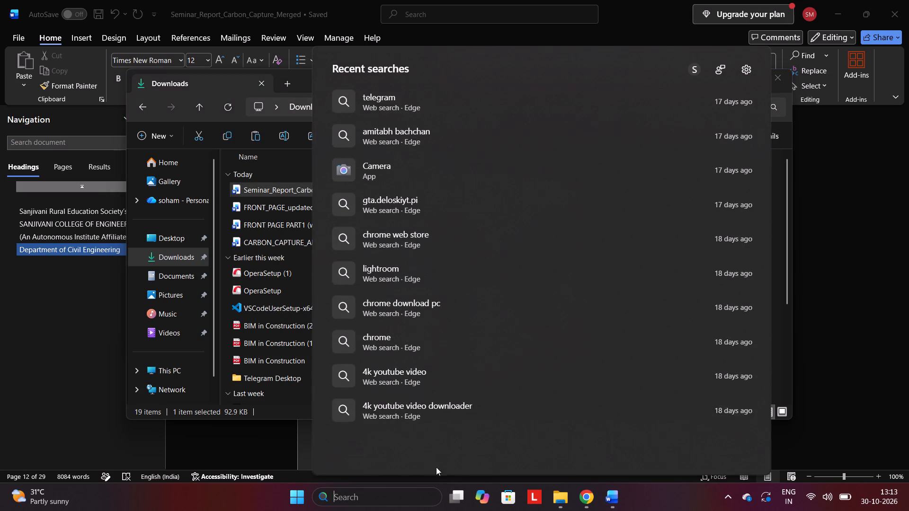
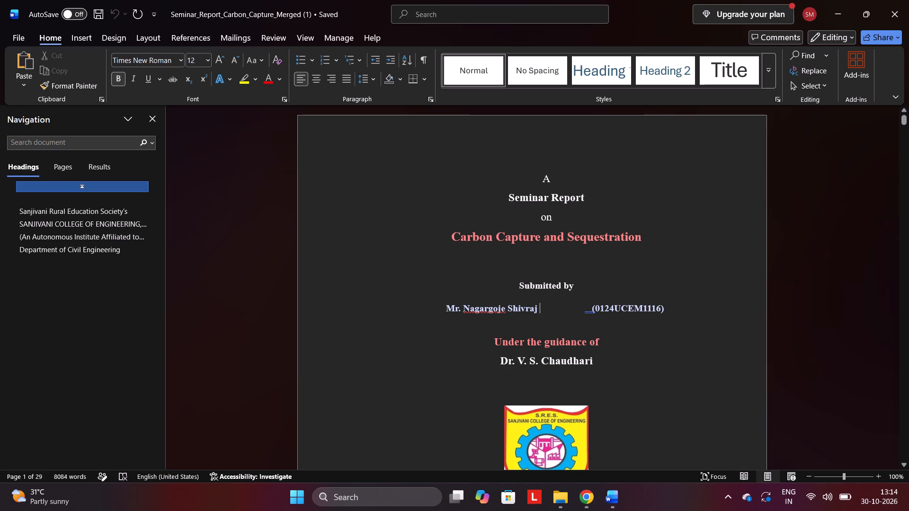
Replace the student's name after "Mr." under "Submitted by" on the title page with the new student's full name.
key("BackSpace")
key("BackSpace")
key("BackSpace")
key("BackSpace")
key("BackSpace")
key("BackSpace")
key("BackSpace")
key("BackSpace")
key("BackSpace")
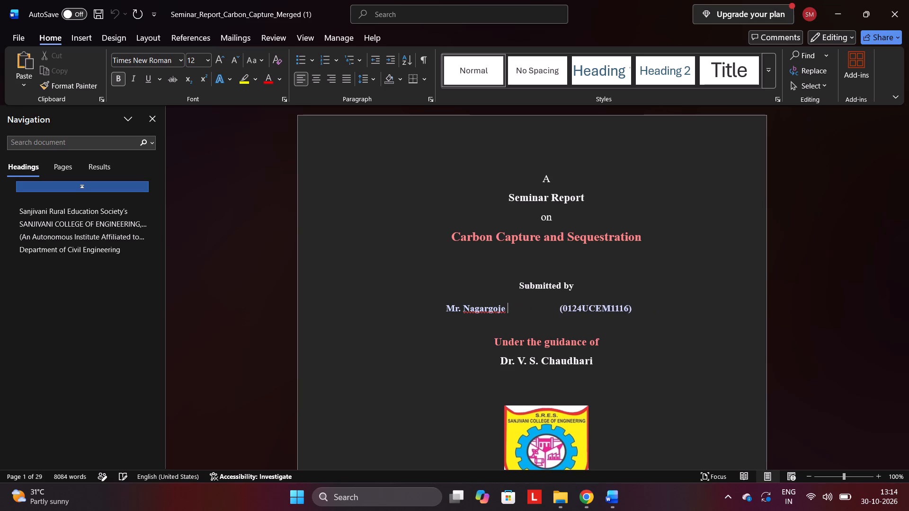
key("BackSpace")
key("BackSpace")
key("BackSpace")
key("BackSpace")
key("BackSpace")
key("BackSpace")
key("BackSpace")
key("BackSpace")
key("BackSpace")
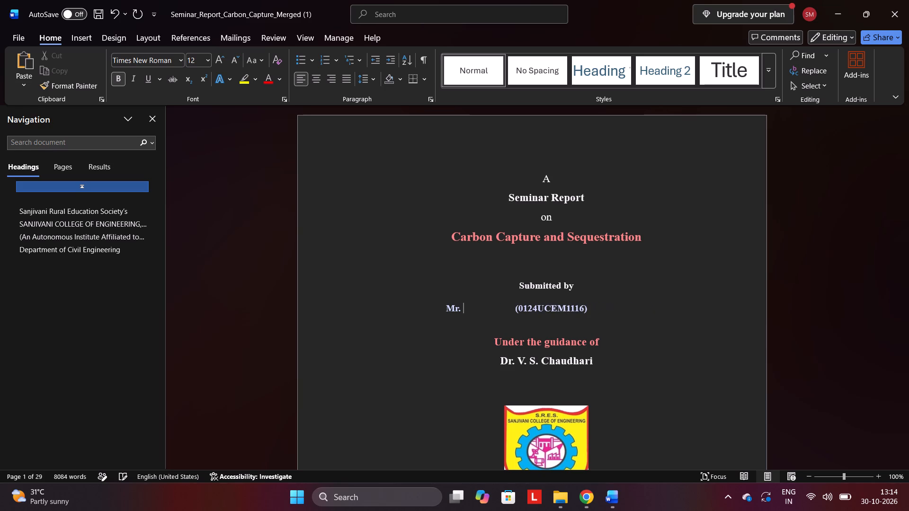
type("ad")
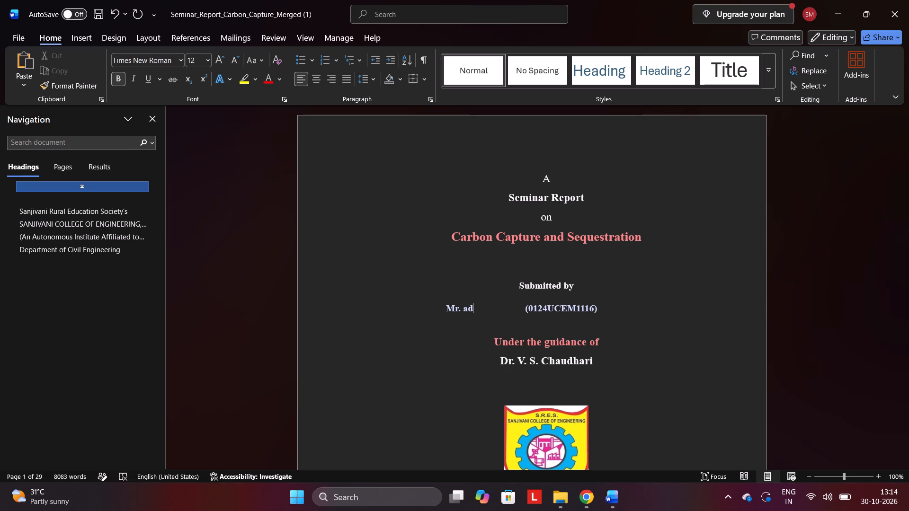
Clear the partial entry after "Mr." under "Submitted by" on the title page and enter the new student's full name, surname first.
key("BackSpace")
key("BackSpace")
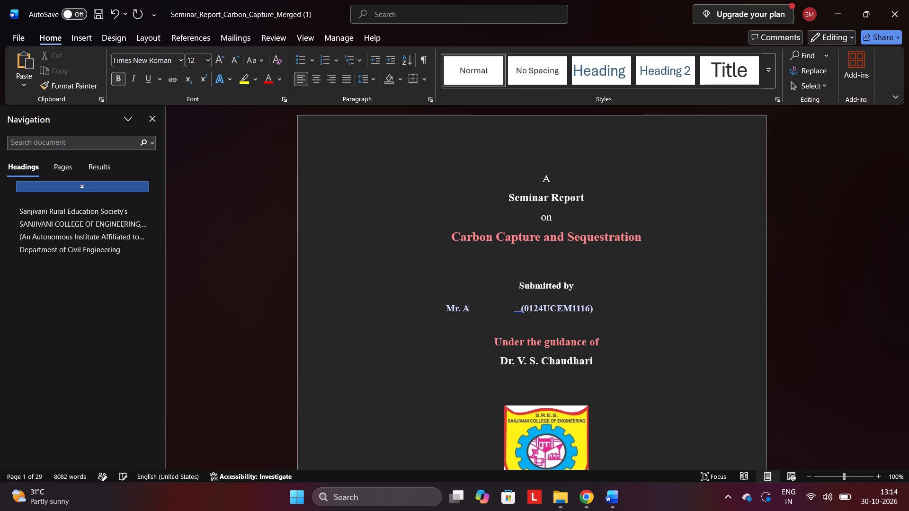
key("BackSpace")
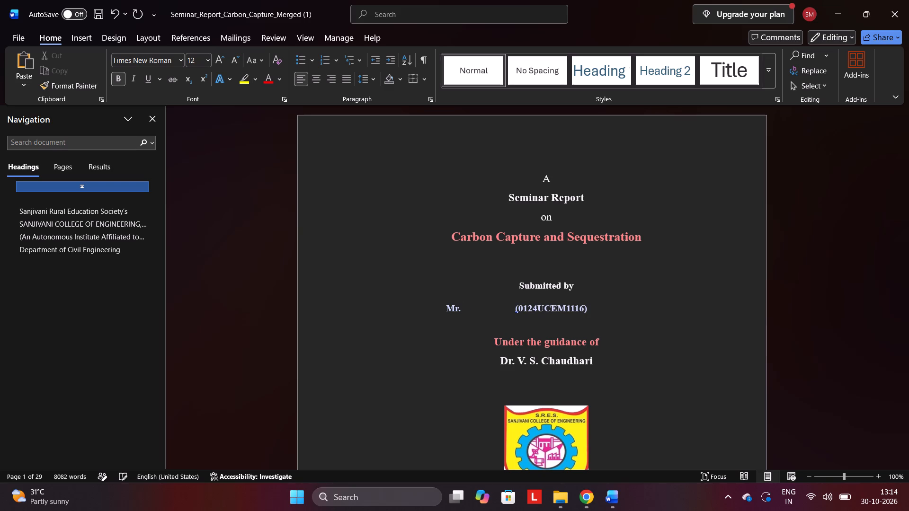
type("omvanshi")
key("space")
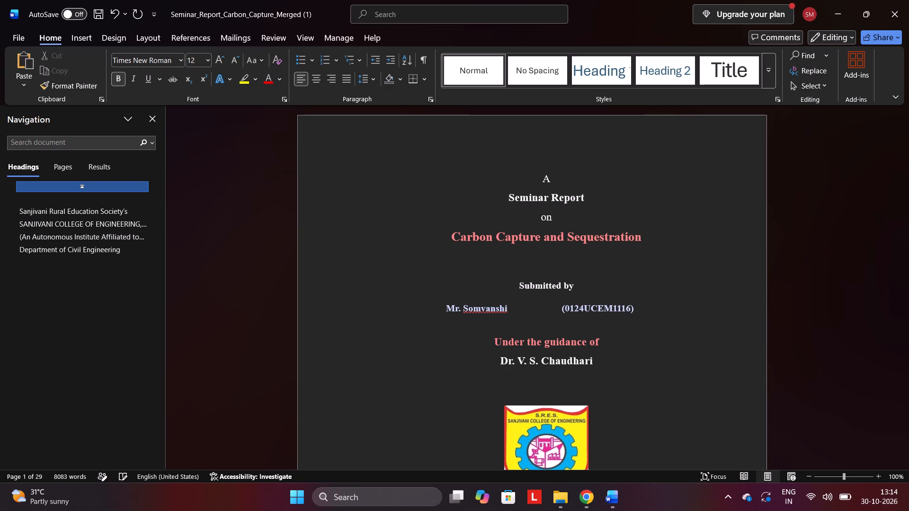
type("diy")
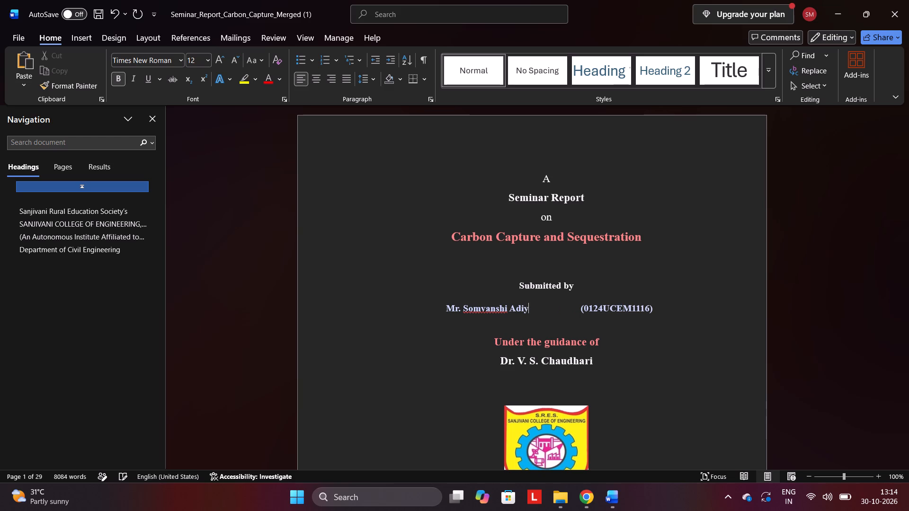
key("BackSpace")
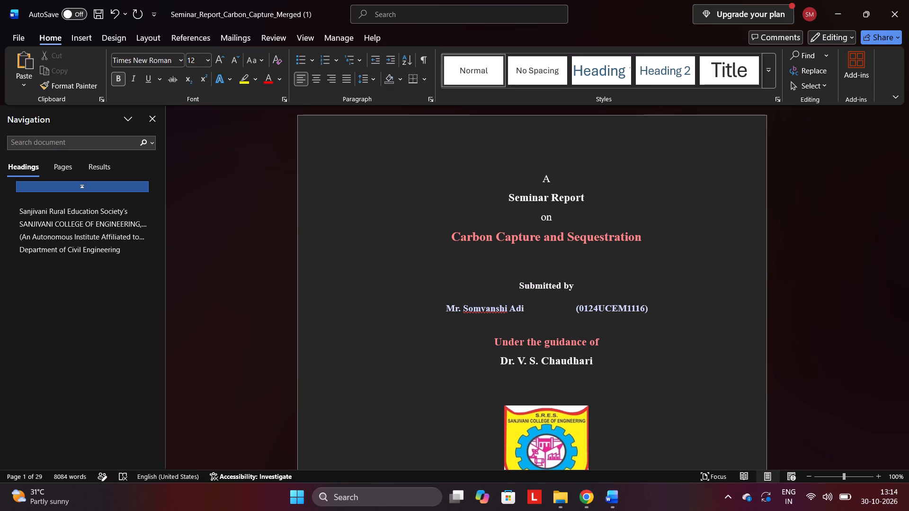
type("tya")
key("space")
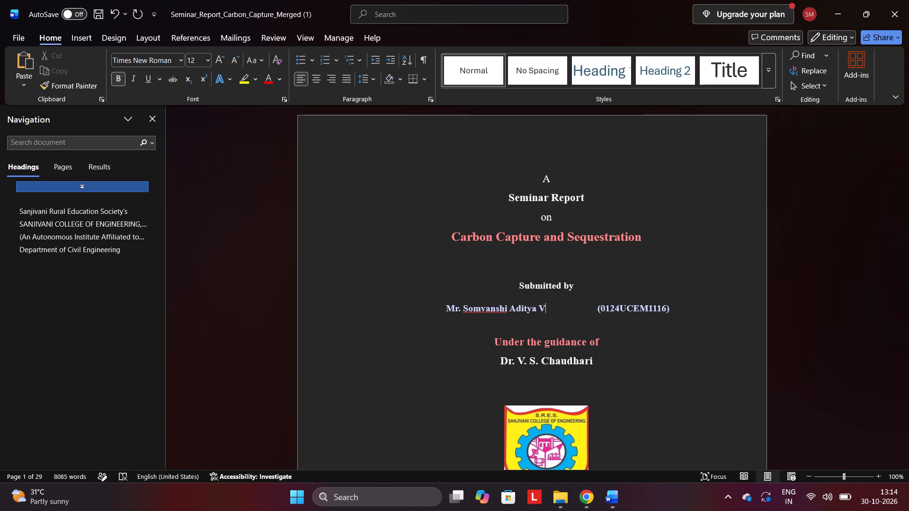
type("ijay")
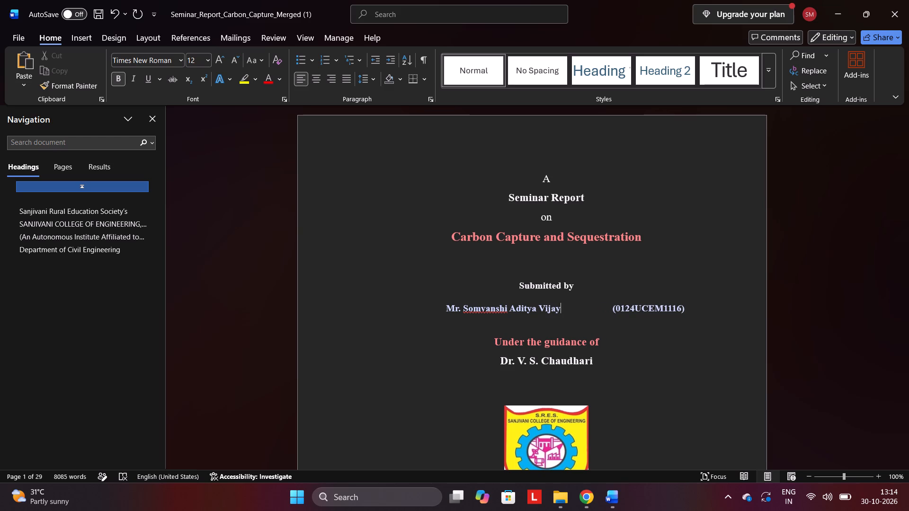
left_click(479, 310)
left_click(473, 311)
Delete the former student's name after "Mr." in the "This is to certify that" line on the Certificate page.
scroll(544, 360, "down", 9)
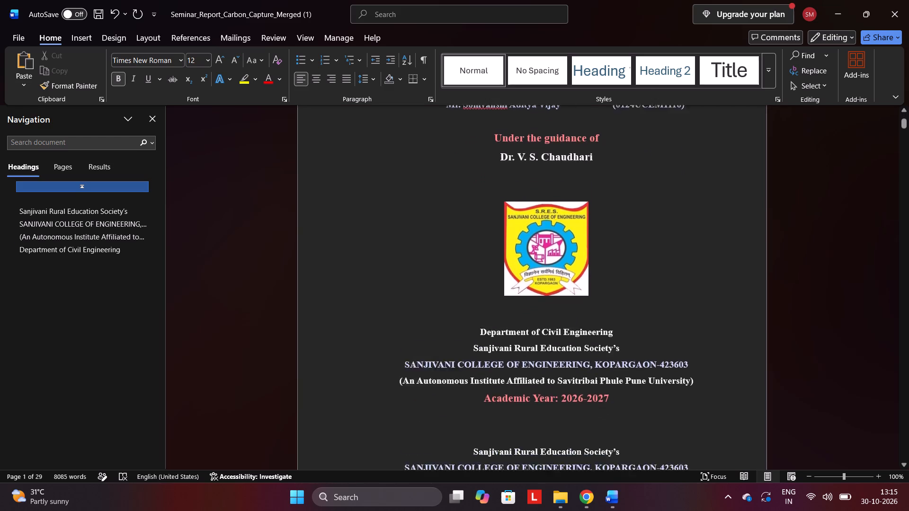
scroll(545, 359, "down", 15)
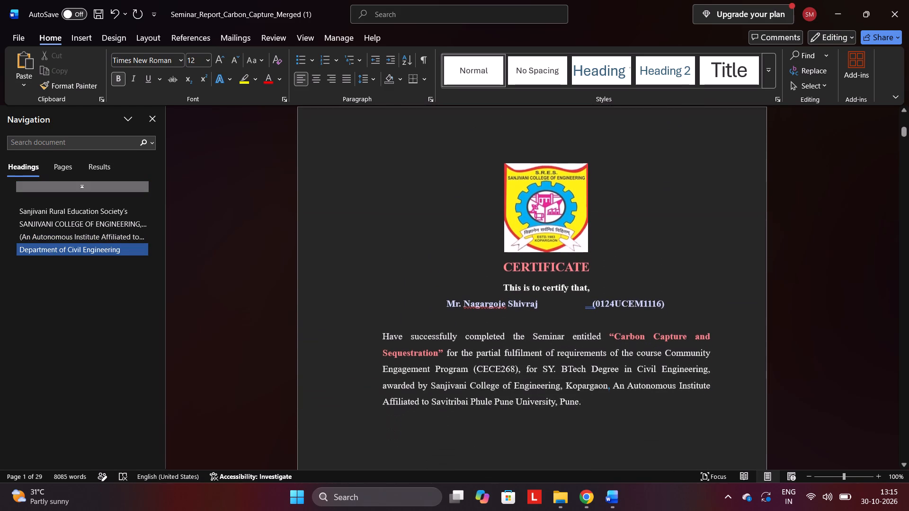
left_click(540, 302)
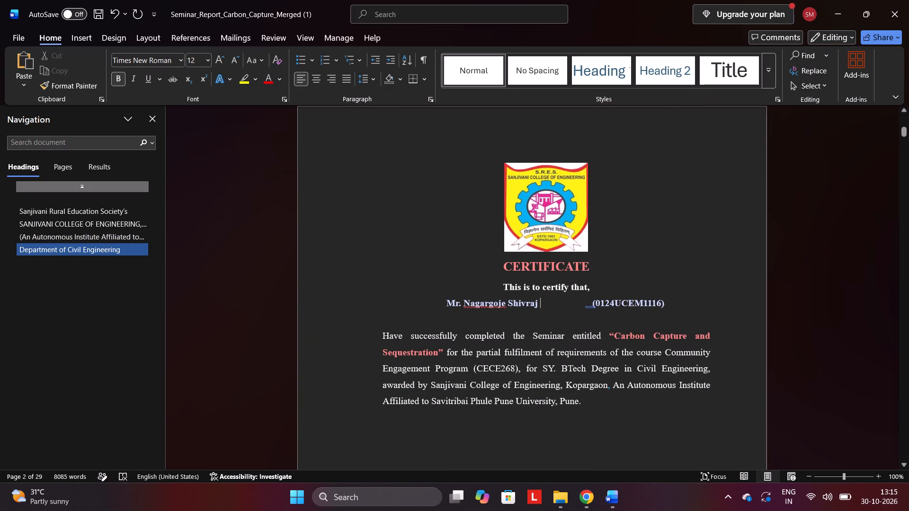
key("BackSpace")
key("BackSpace")
key("BackSpace")
key("BackSpace")
key("BackSpace")
key("BackSpace")
key("BackSpace")
key("BackSpace")
key("BackSpace")
key("BackSpace")
key("BackSpace")
key("BackSpace")
key("BackSpace")
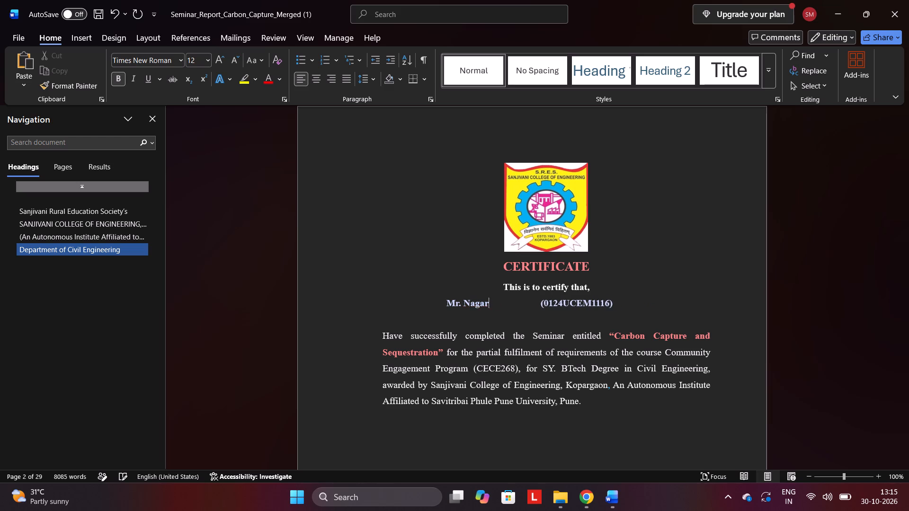
key("BackSpace")
key("BackSpace")
key("BackSpace")
key("BackSpace")
key("BackSpace")
Copy the new student's name from the title page and paste it after "Mr." on the Certificate page.
scroll(541, 302, "up", 14)
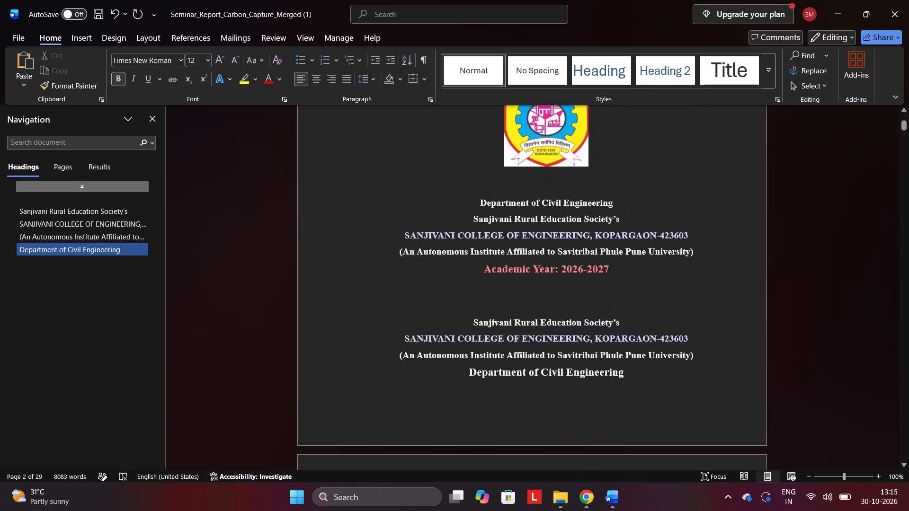
scroll(541, 302, "up", 10)
left_click_drag(568, 308, 567, 308)
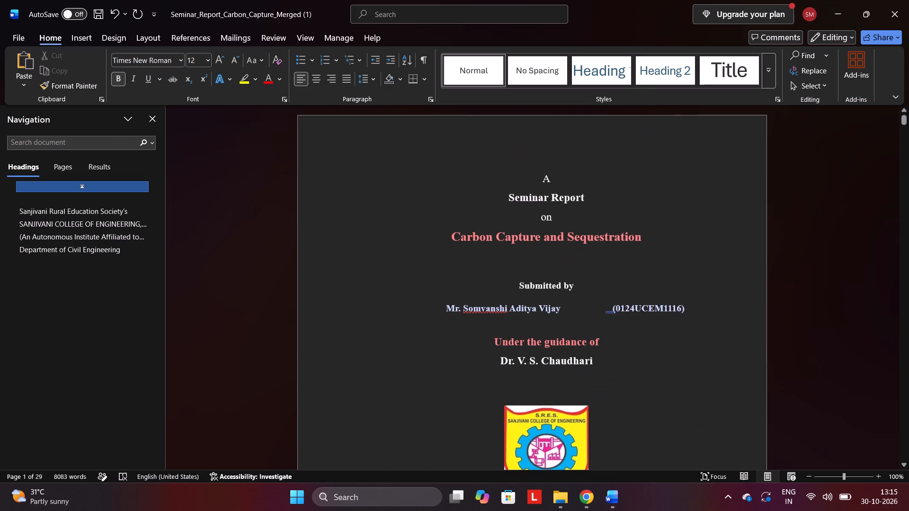
left_click_drag(567, 308, 470, 316)
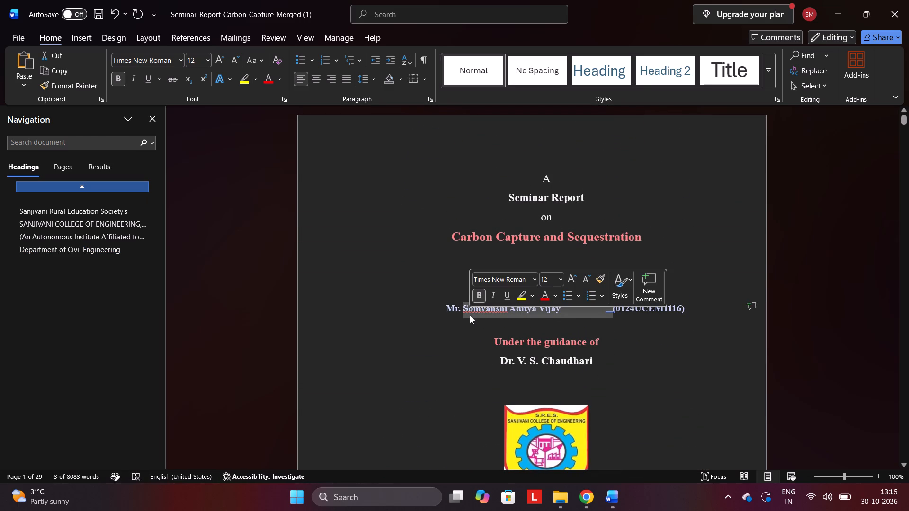
key("ctrl+c")
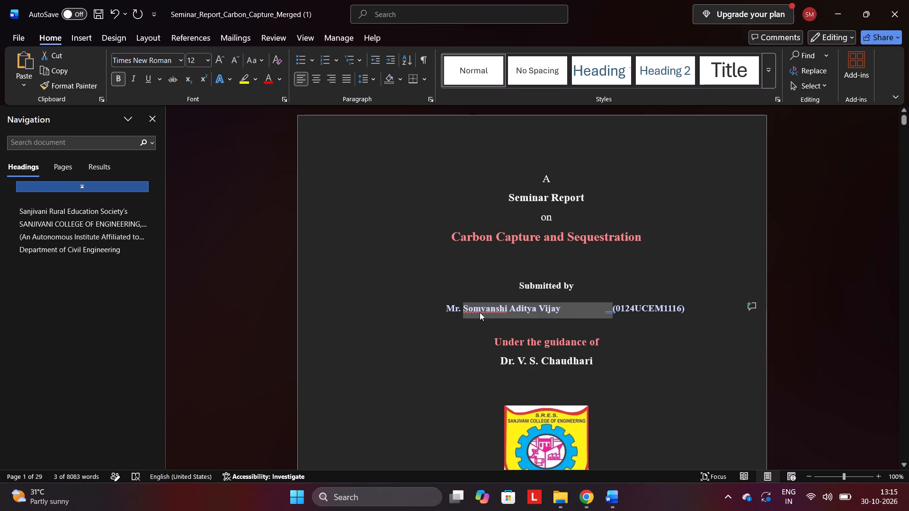
scroll(480, 312, "down", 20)
scroll(480, 312, "down", 9)
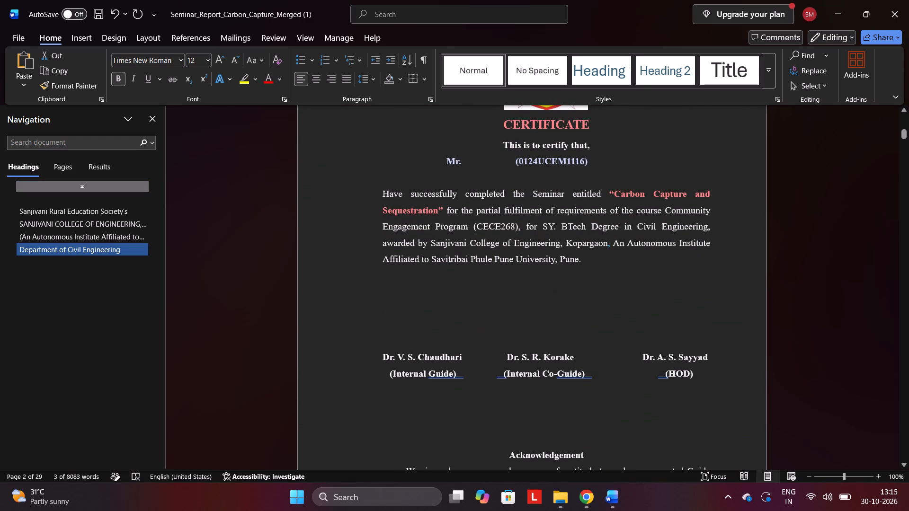
left_click(472, 161)
left_click(468, 160)
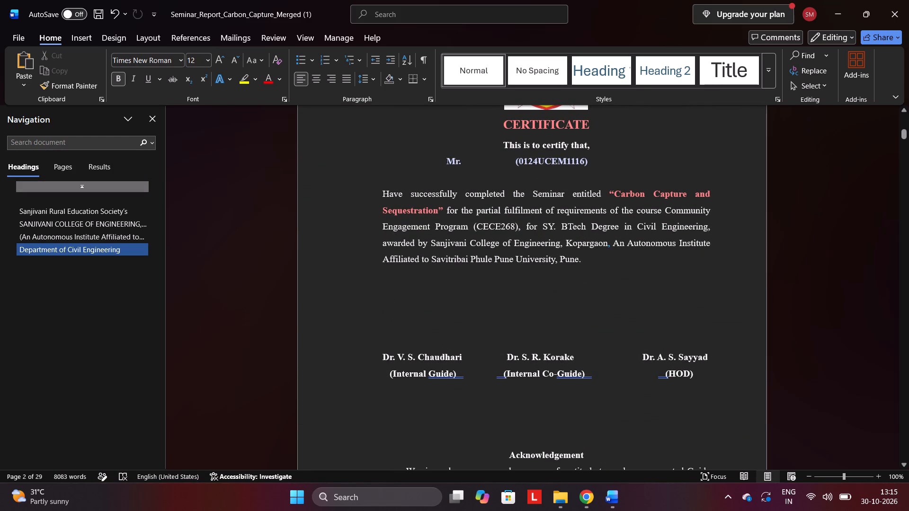
left_click(461, 161)
key("ctrl+v")
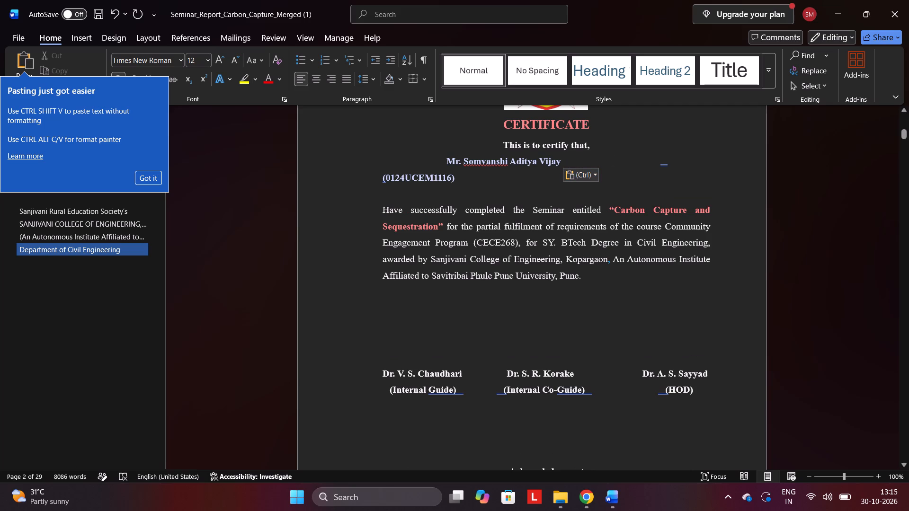
Undo the name paste on the Certificate page and enter the new student's full name directly after "Mr." instead.
left_click(109, 10)
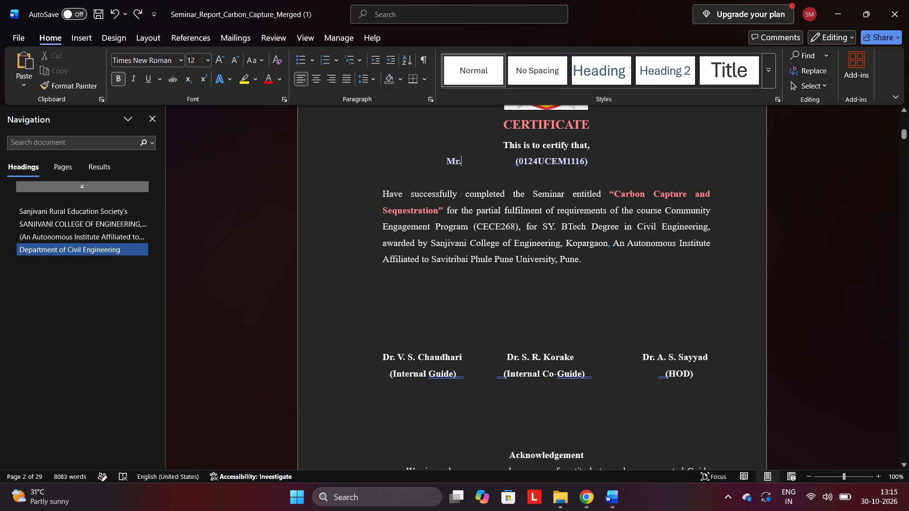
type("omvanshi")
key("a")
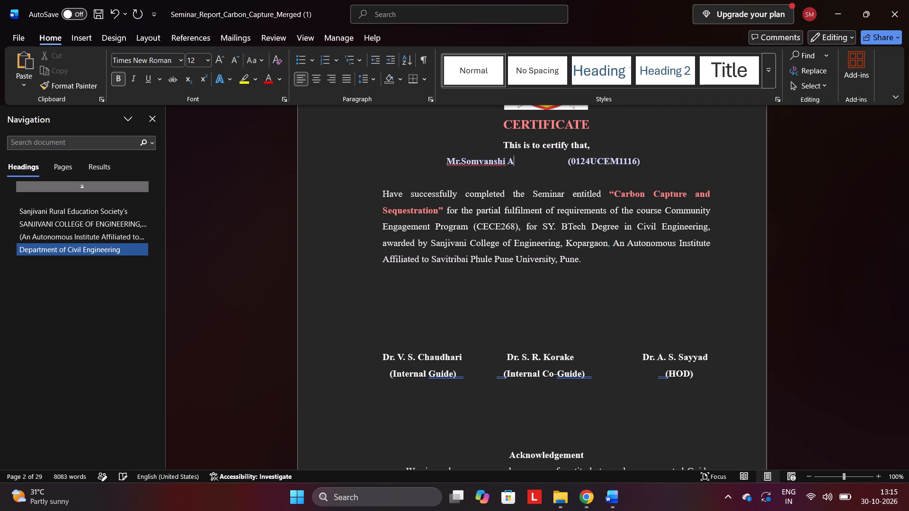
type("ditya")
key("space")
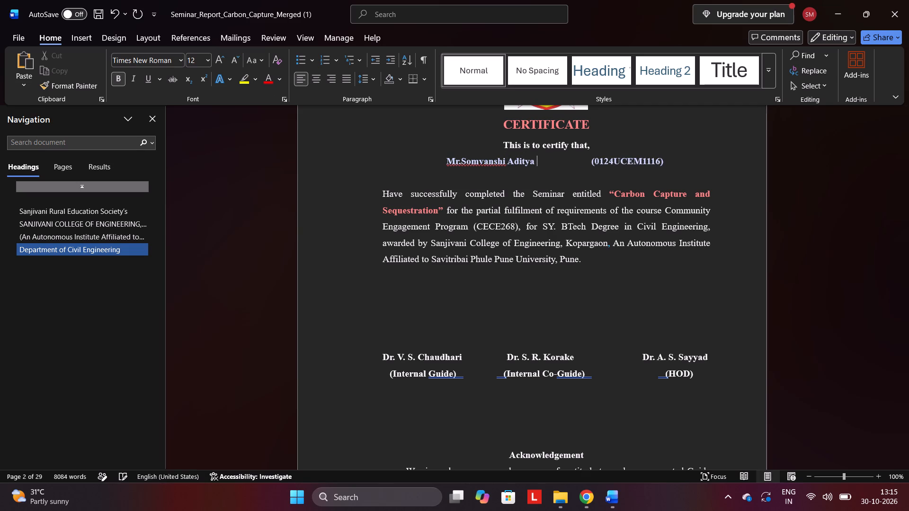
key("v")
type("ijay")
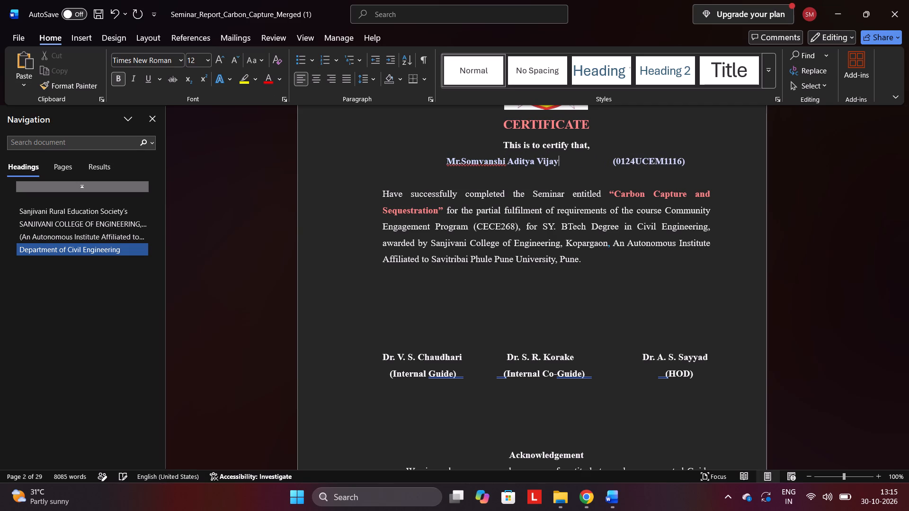
Fix the spacing in the Certificate's name line: remove two spaces before the bracketed student number and add one after "Mr.".
left_click(610, 163)
key("BackSpace")
key("BackSpace")
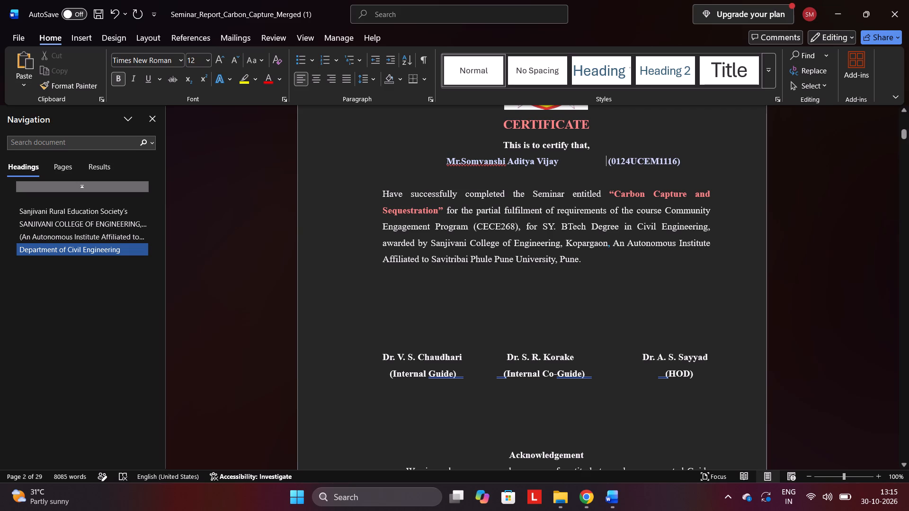
left_click(463, 164)
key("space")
Place the text cursor at the end of the student number, inside the closing bracket, in the Certificate's name line.
scroll(522, 146, "up", 3)
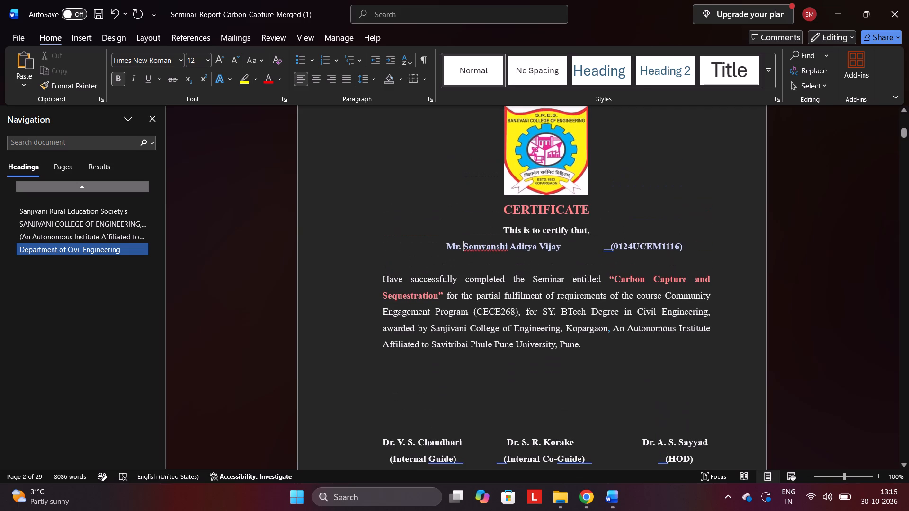
scroll(528, 245, "up", 11)
scroll(528, 243, "down", 2)
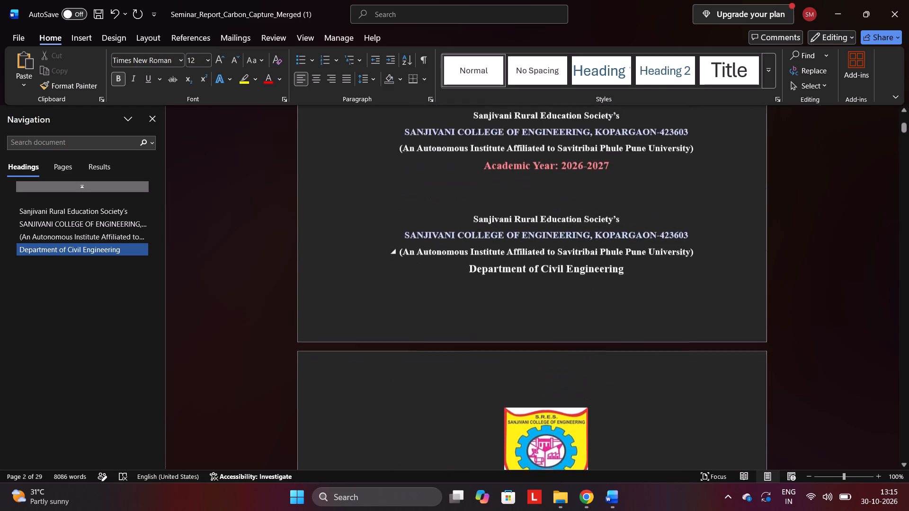
scroll(528, 243, "down", 3)
left_click(678, 417)
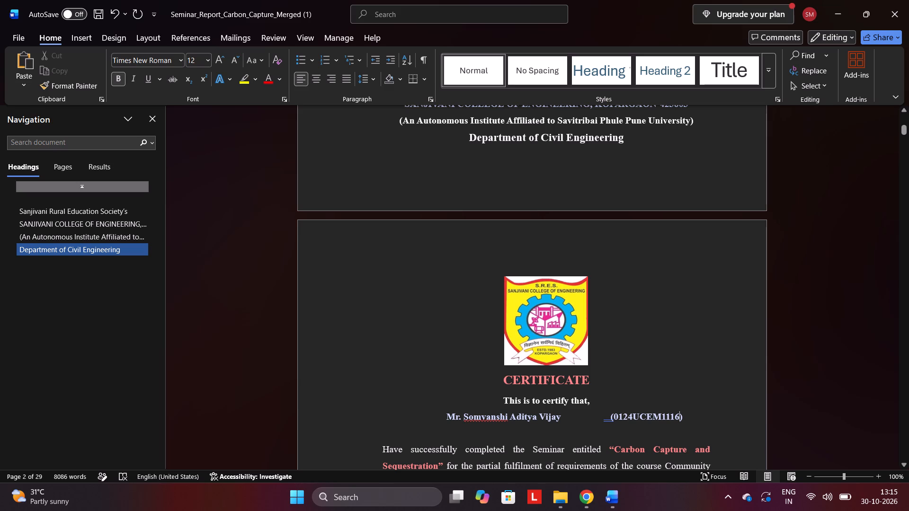
Update the ID number in parentheses on the Certificate page to the new student's number.
key("BackSpace")
key("BackSpace")
key("BackSpace")
type("010")
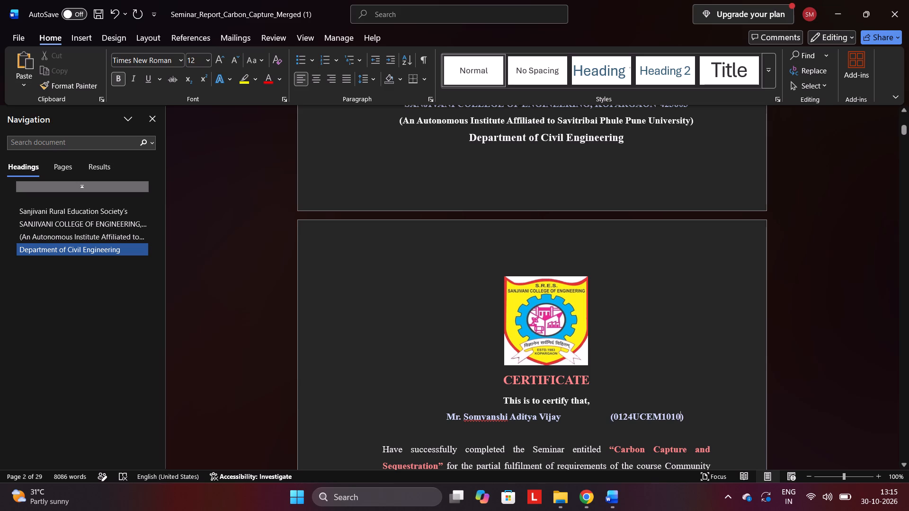
left_click(631, 415)
key("BackSpace")
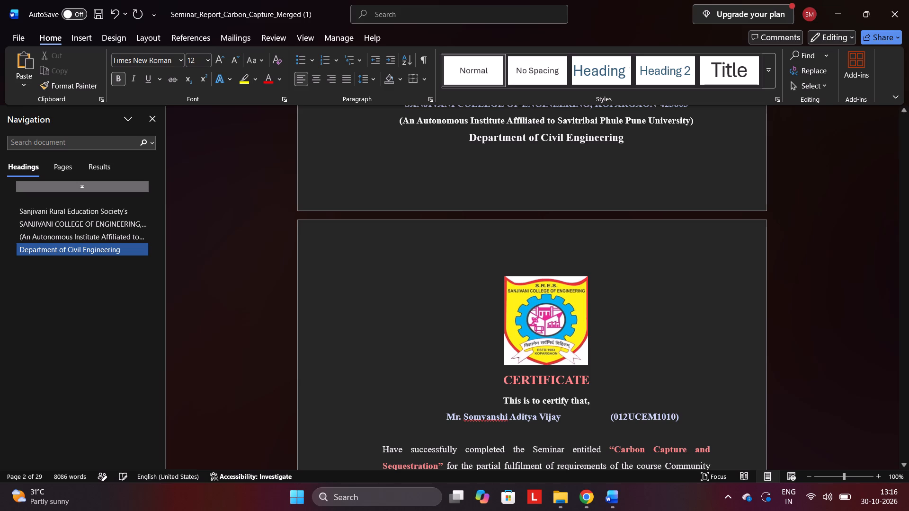
key("5")
Change the ID number beside the student's name on the title page to match the Certificate page.
scroll(653, 411, "up", 10)
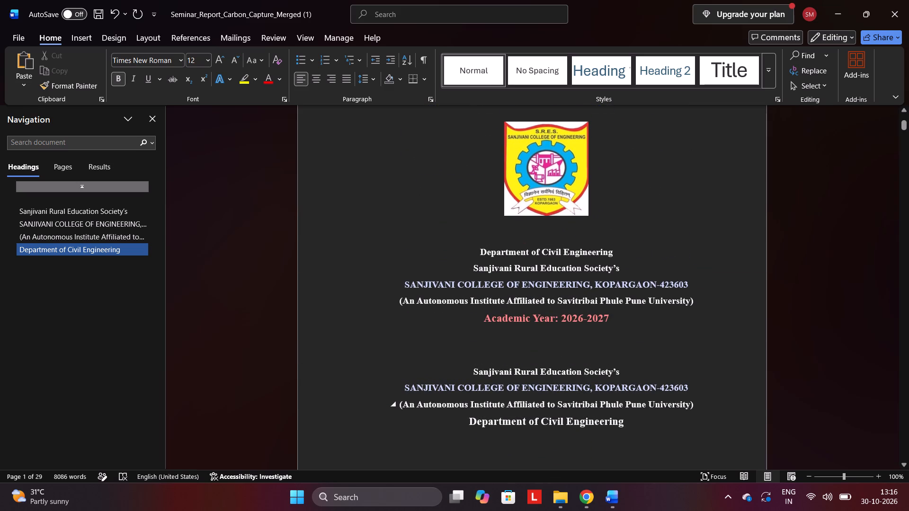
scroll(652, 401, "up", 4)
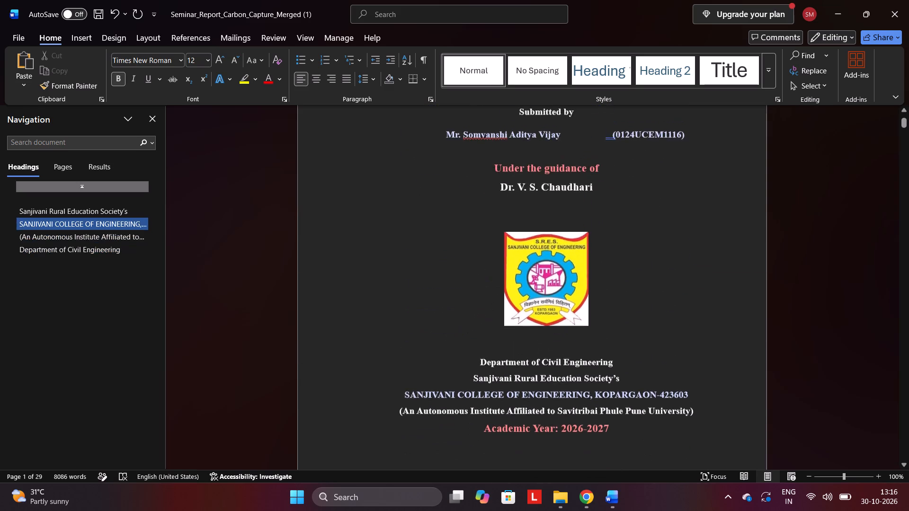
scroll(652, 401, "up", 5)
left_click(633, 282)
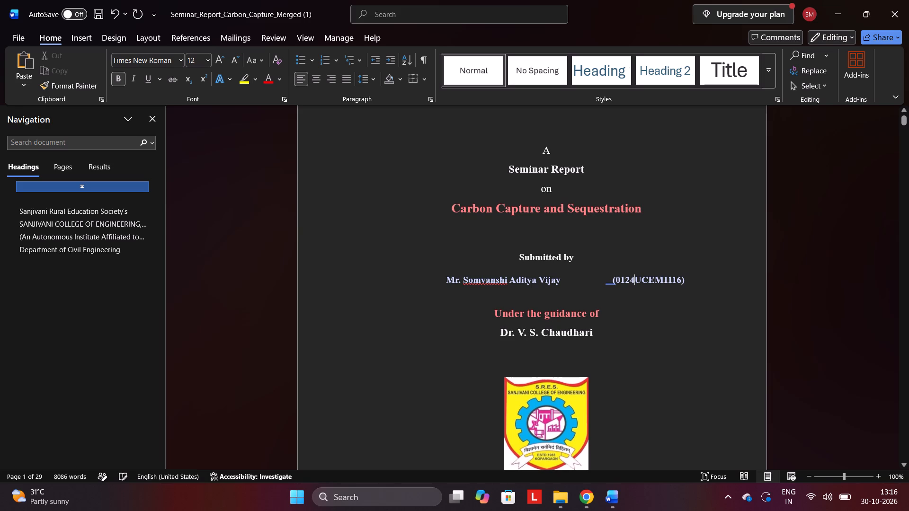
key("BackSpace")
key("5")
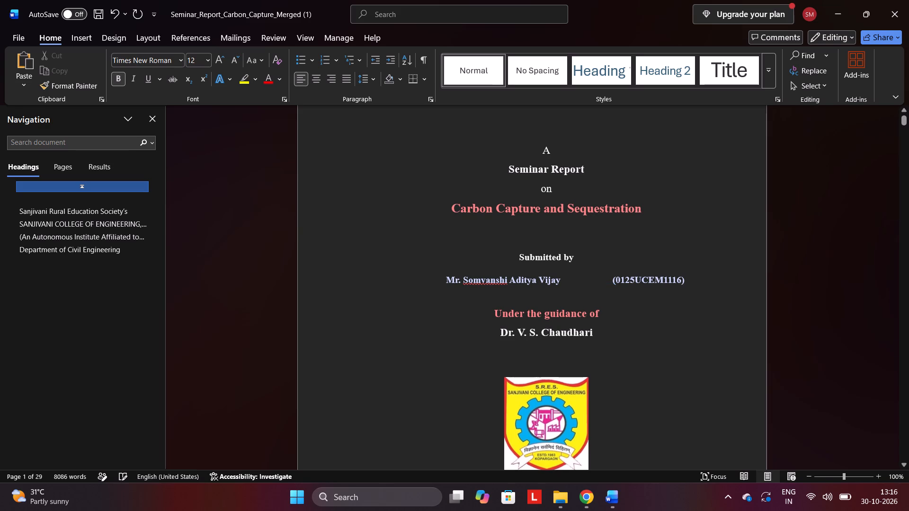
left_click(681, 282)
key("BackSpace")
key("BackSpace")
key("BackSpace")
key("BackSpace")
type("010")
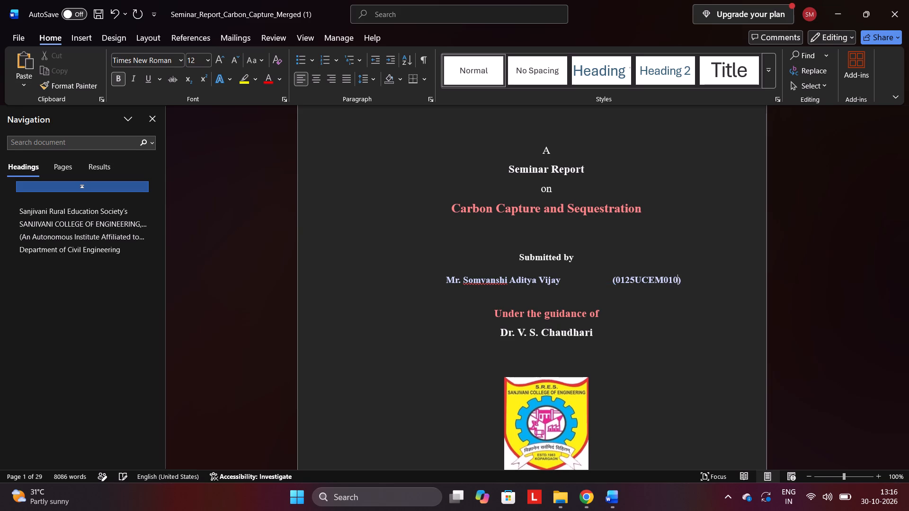
scroll(661, 282, "up", 2)
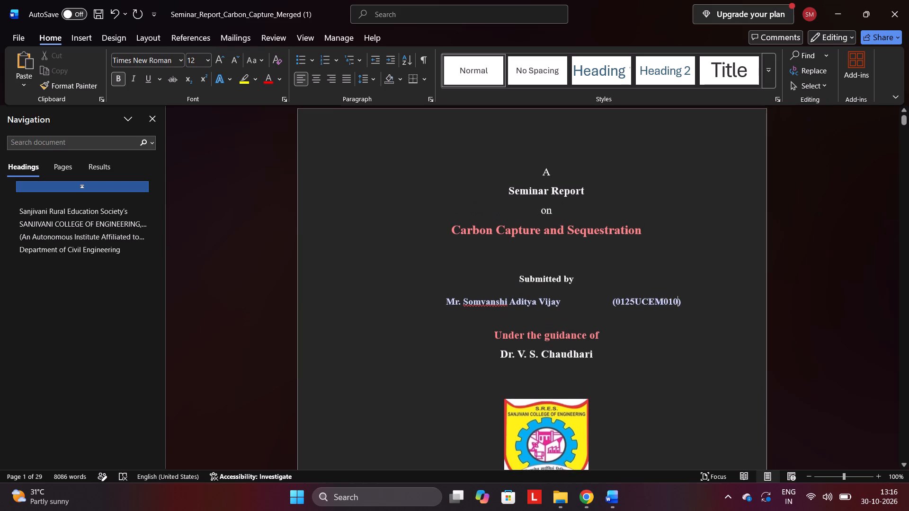
scroll(661, 282, "up", 1)
left_click(662, 309)
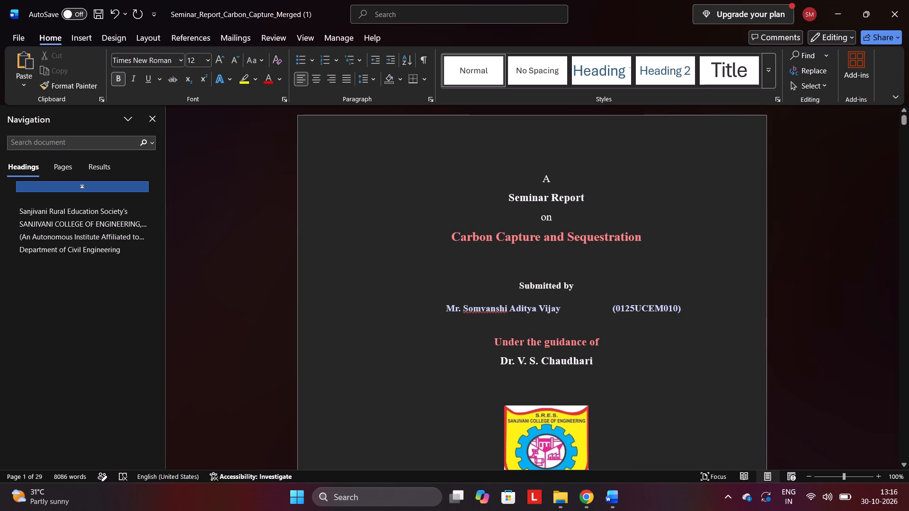
key("1")
Remove five spaces from the gap between the student's name and ID number on the title page.
left_click(609, 307)
key("BackSpace")
key("BackSpace")
key("BackSpace")
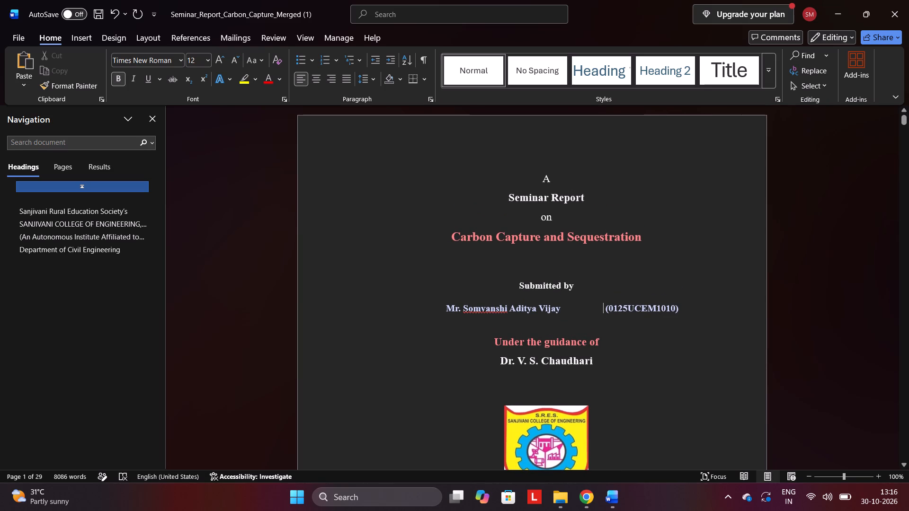
key("BackSpace")
key("BackSpace")
Remove five spaces from the gap between the student's name and ID number on the Certificate page.
scroll(613, 310, "down", 14)
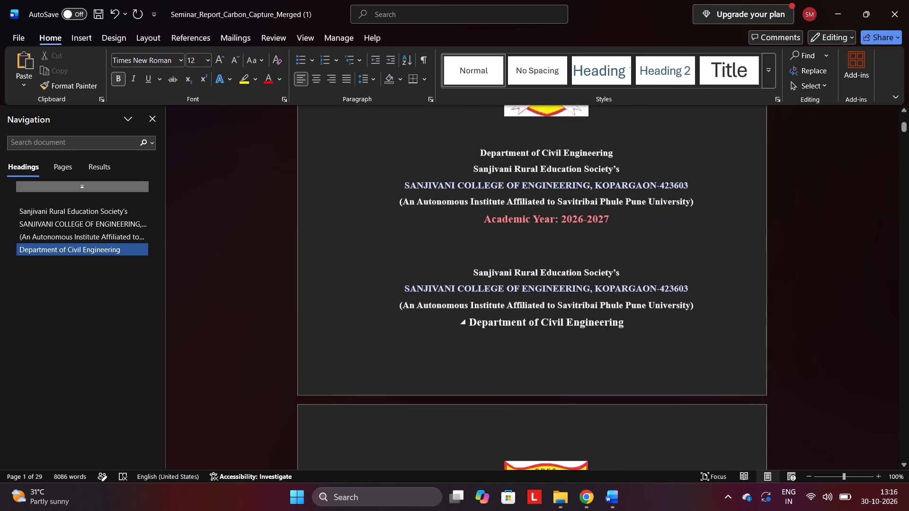
scroll(613, 310, "down", 13)
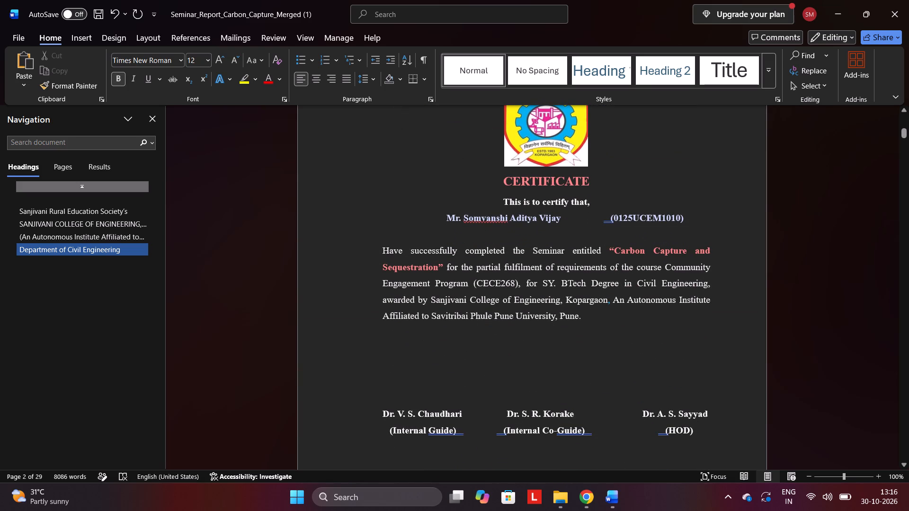
left_click(611, 222)
key("BackSpace")
key("BackSpace")
key("BackSpace")
key("BackSpace")
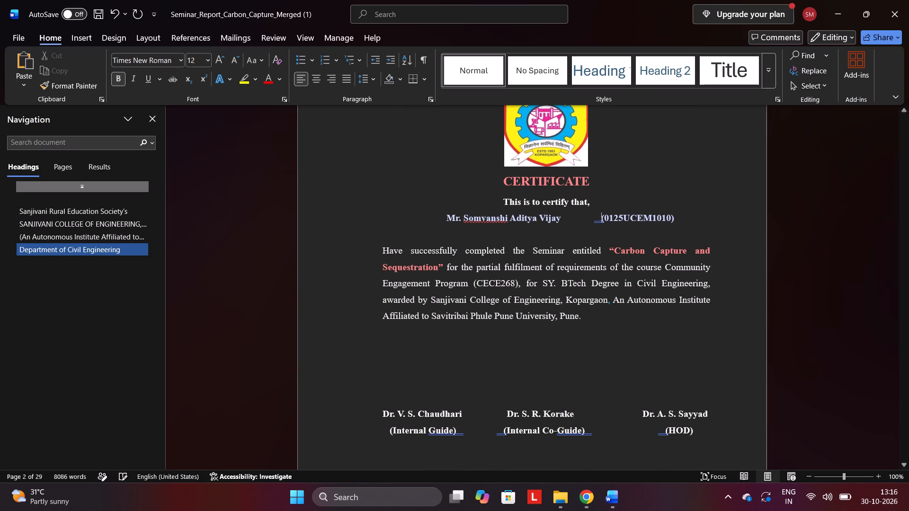
key("BackSpace")
Review the title page, Certificate and Acknowledgement for the updated student details and remaining text to adapt.
scroll(512, 218, "down", 1)
scroll(512, 218, "up", 9)
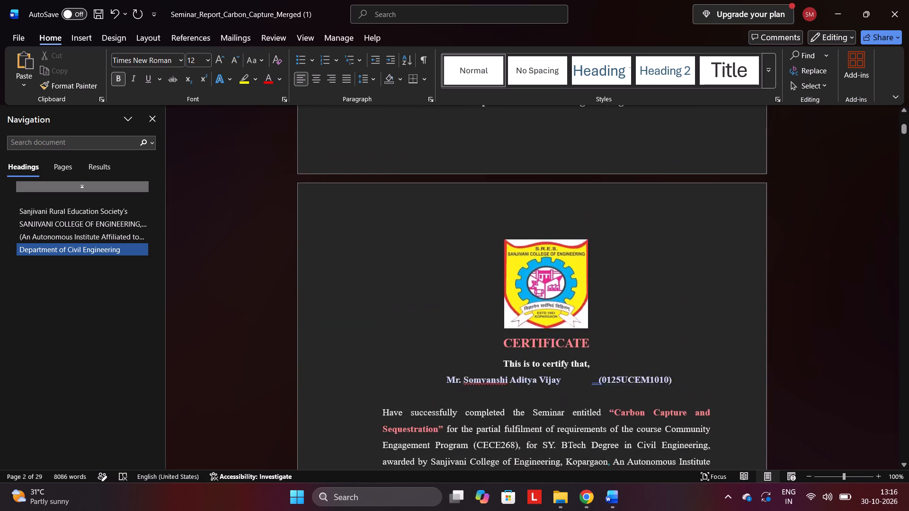
scroll(512, 217, "up", 20)
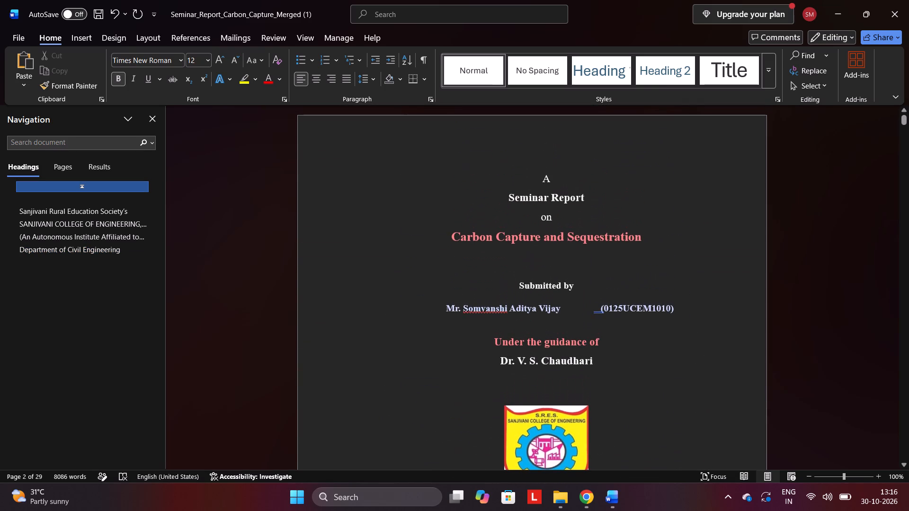
scroll(576, 268, "down", 20)
scroll(576, 268, "down", 16)
scroll(579, 266, "down", 9)
scroll(579, 266, "up", 8)
scroll(579, 266, "down", 9)
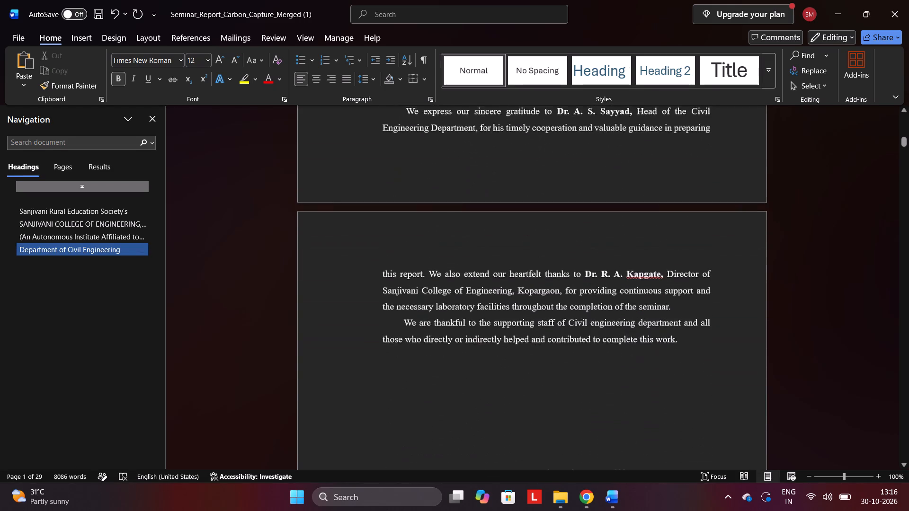
scroll(579, 266, "down", 1)
scroll(579, 266, "up", 15)
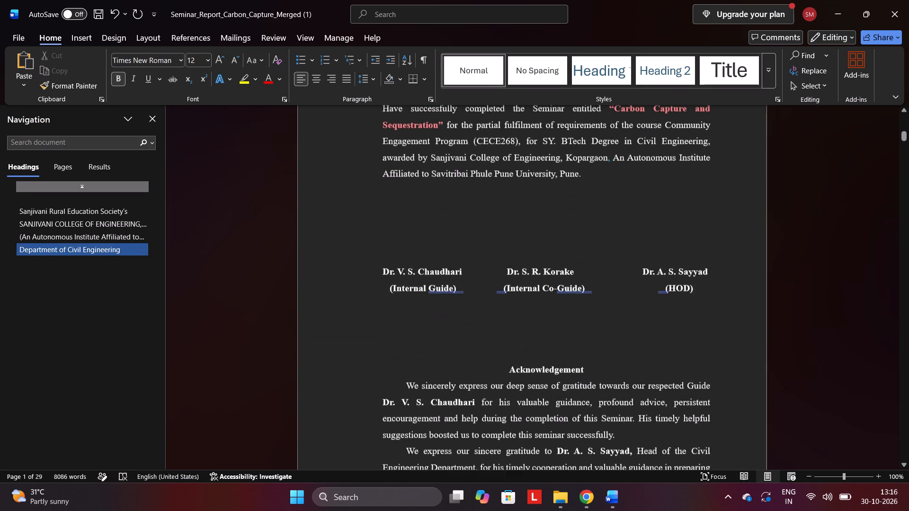
Review the report from the Certificate through the Acknowledgement's Submitted by lines and the Content table to the start of Chapter 1.
scroll(579, 266, "up", 5)
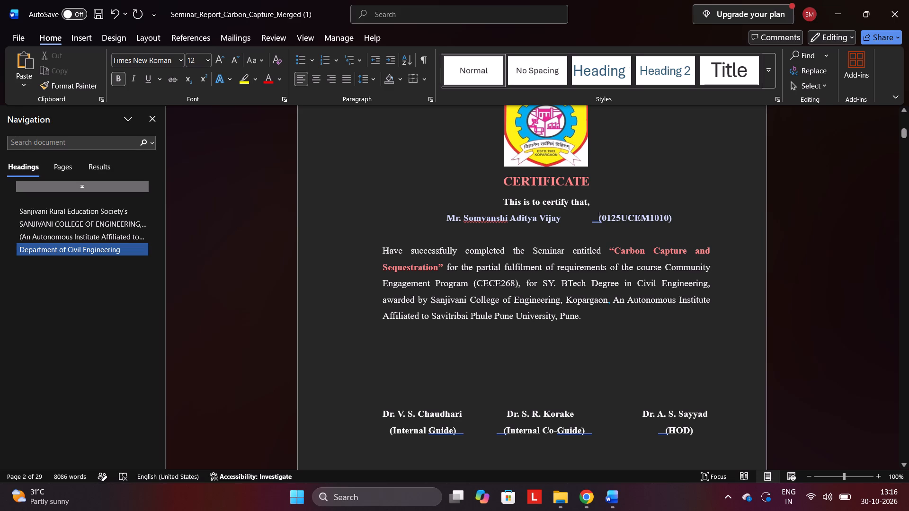
scroll(711, 53, "down", 6)
scroll(535, 180, "down", 5)
scroll(538, 179, "down", 20)
scroll(538, 179, "down", 2)
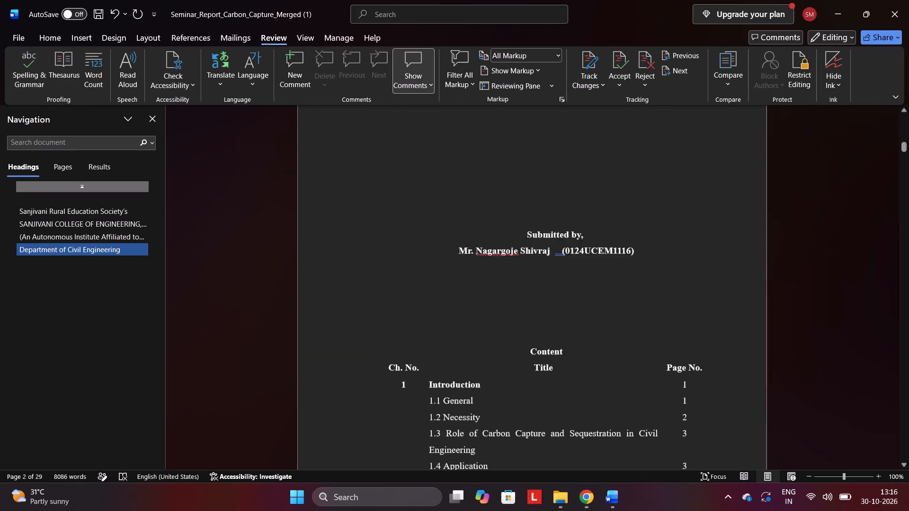
scroll(539, 173, "down", 19)
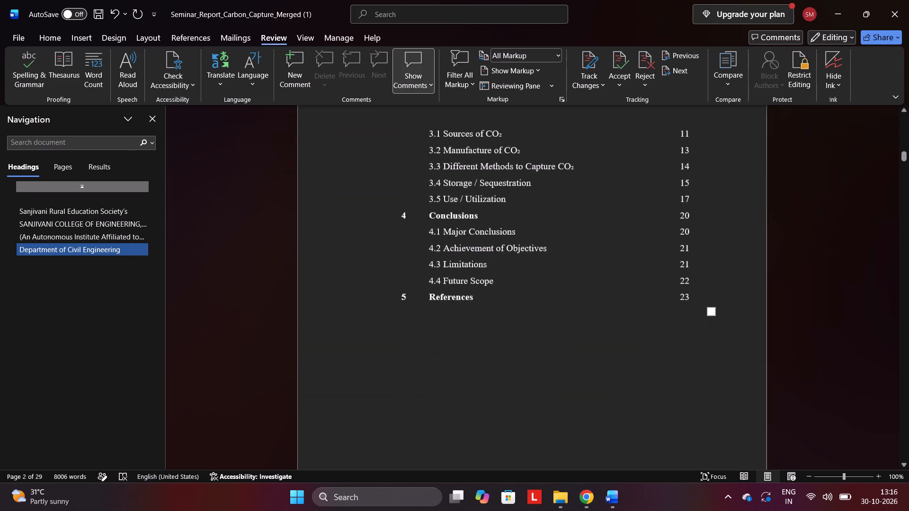
scroll(539, 173, "down", 20)
scroll(539, 173, "down", 18)
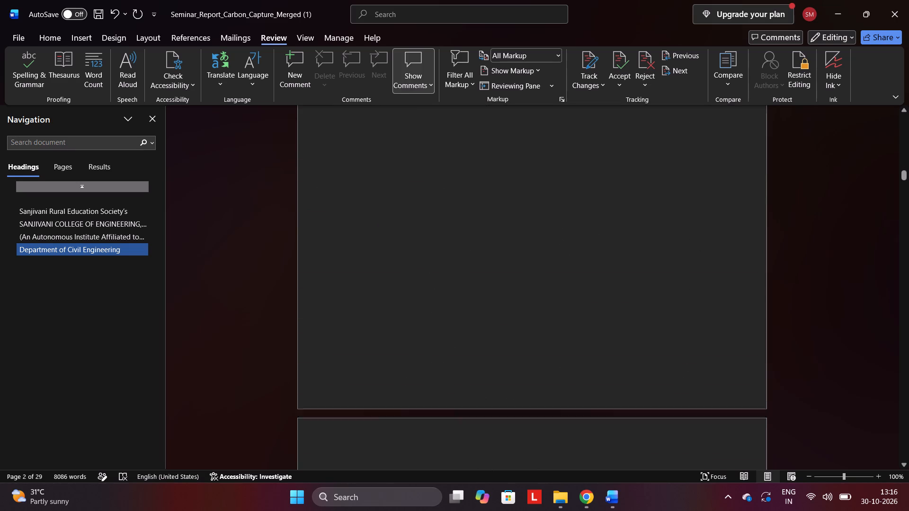
scroll(540, 173, "down", 14)
scroll(540, 172, "down", 15)
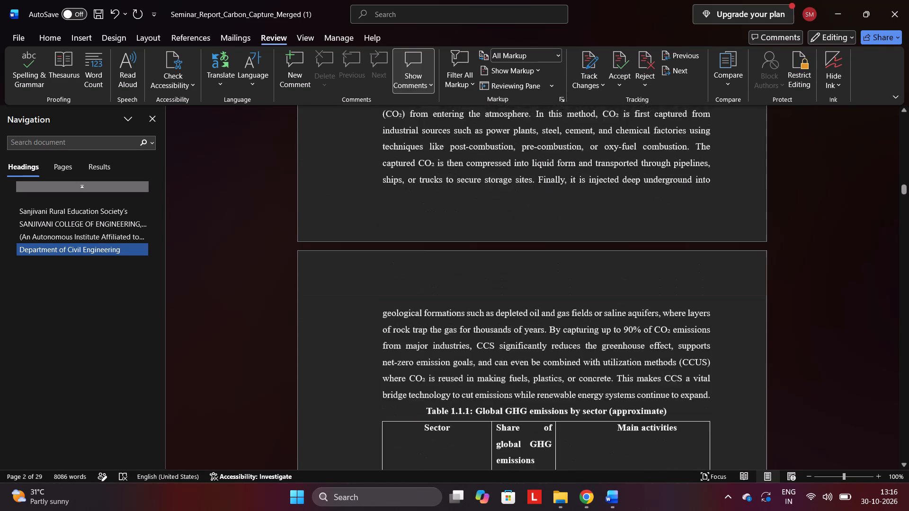
scroll(540, 172, "down", 12)
scroll(540, 172, "up", 17)
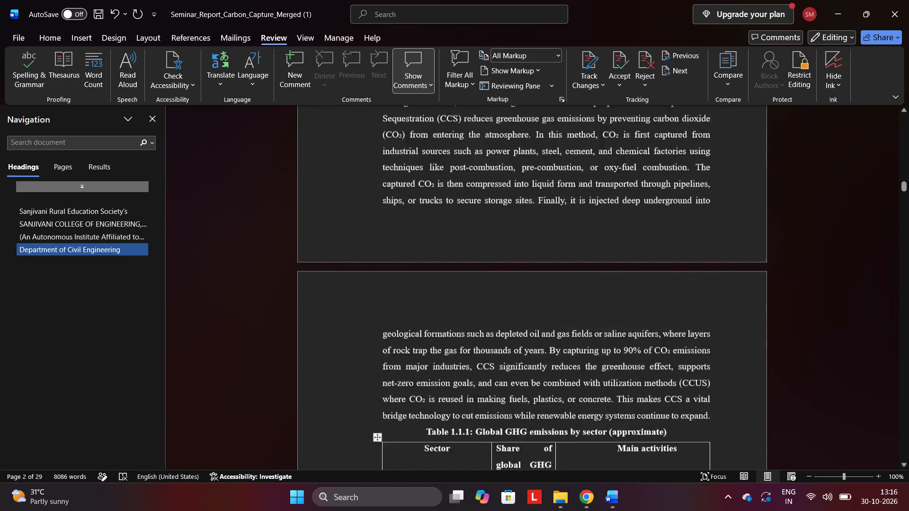
scroll(540, 172, "up", 20)
scroll(540, 172, "up", 6)
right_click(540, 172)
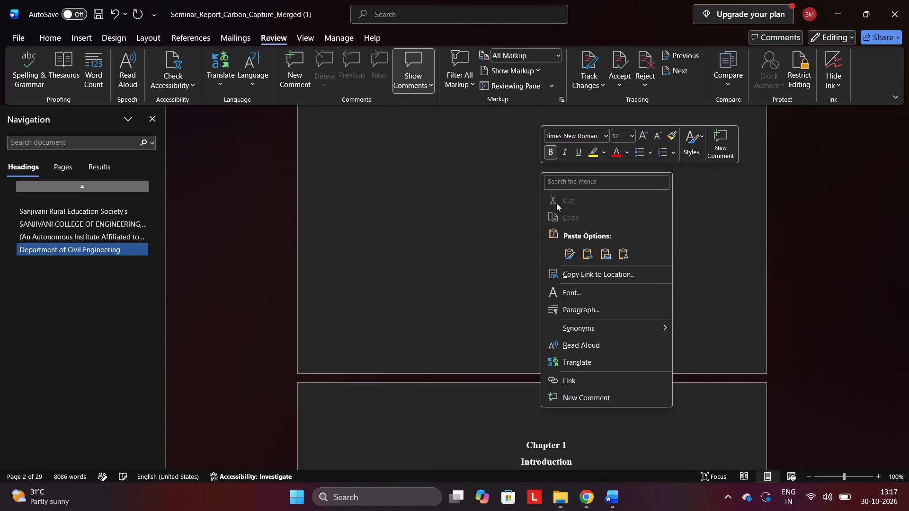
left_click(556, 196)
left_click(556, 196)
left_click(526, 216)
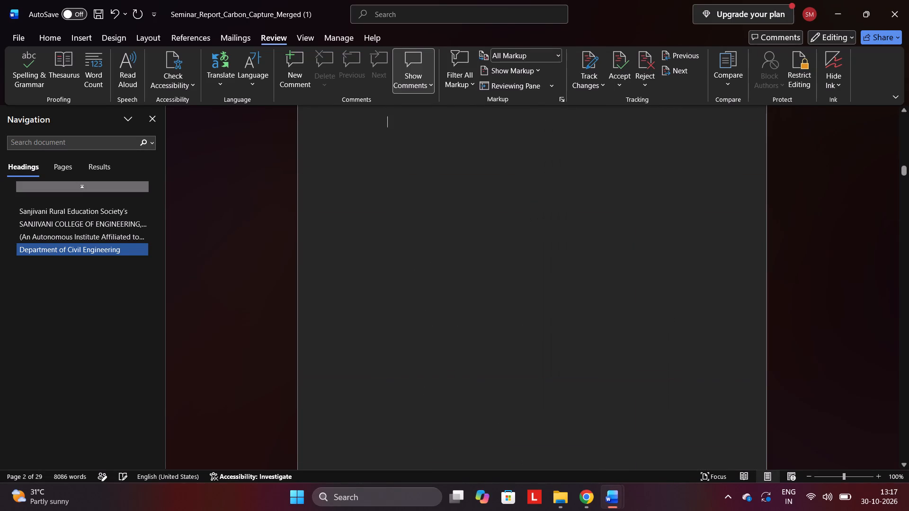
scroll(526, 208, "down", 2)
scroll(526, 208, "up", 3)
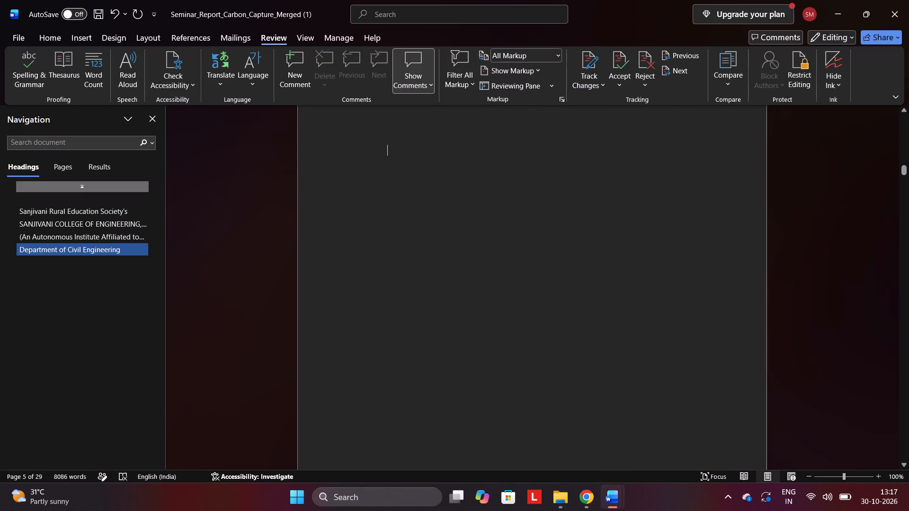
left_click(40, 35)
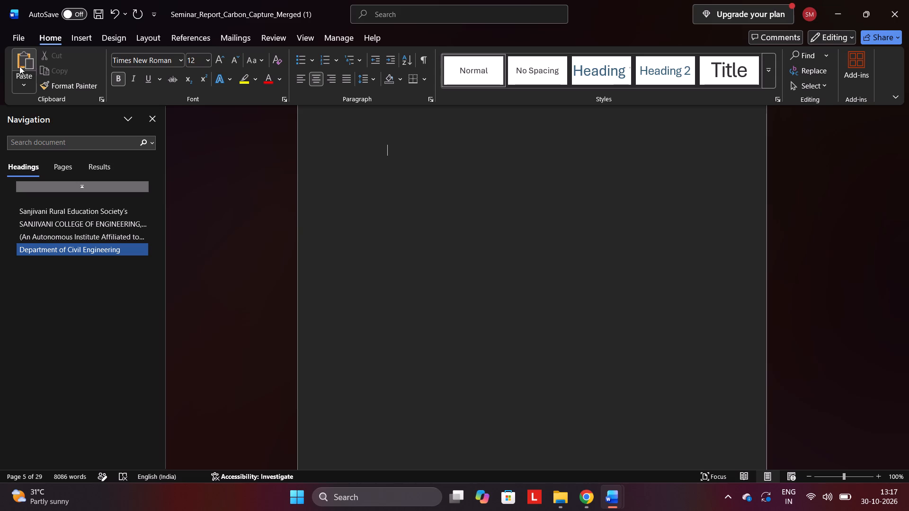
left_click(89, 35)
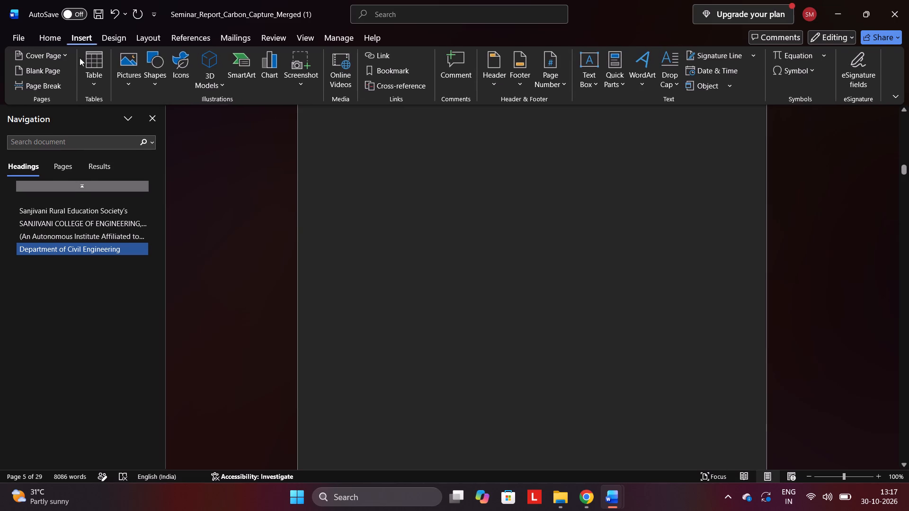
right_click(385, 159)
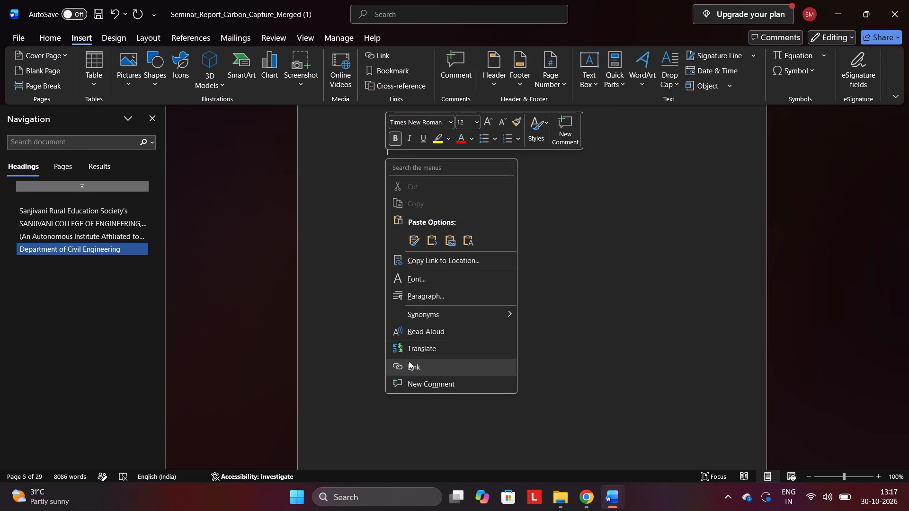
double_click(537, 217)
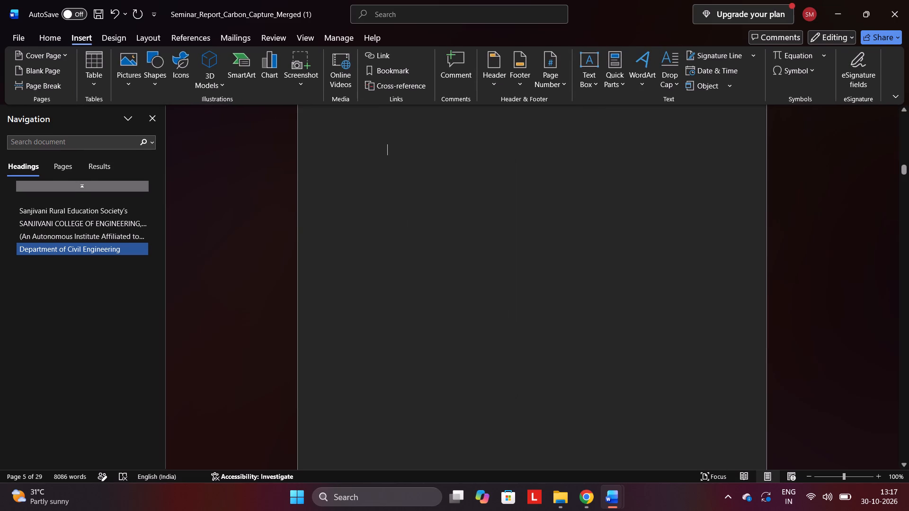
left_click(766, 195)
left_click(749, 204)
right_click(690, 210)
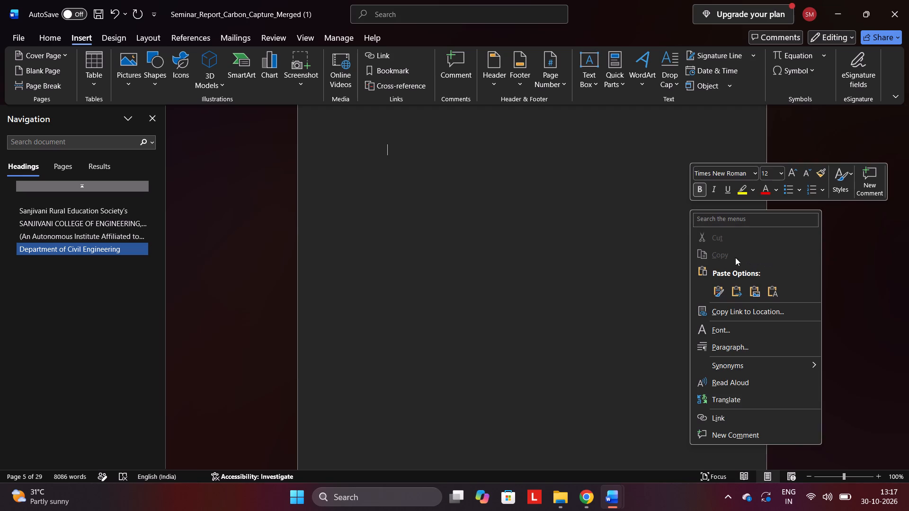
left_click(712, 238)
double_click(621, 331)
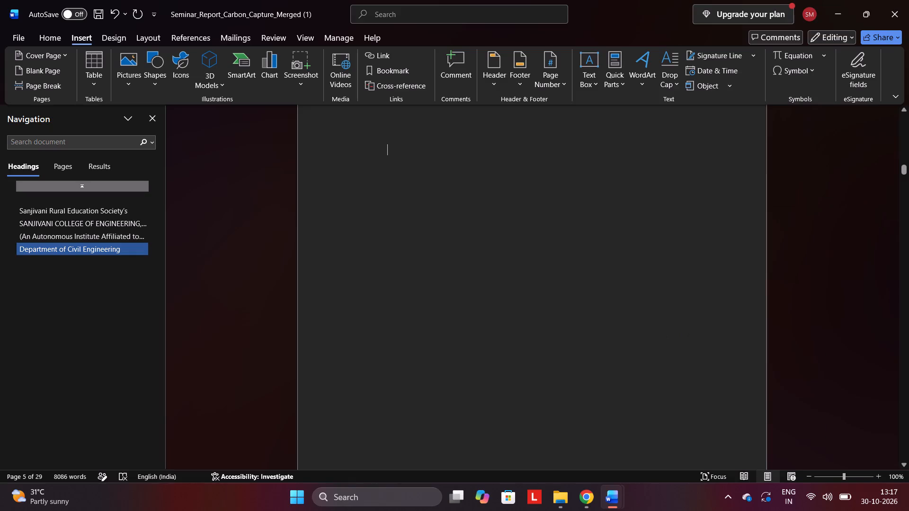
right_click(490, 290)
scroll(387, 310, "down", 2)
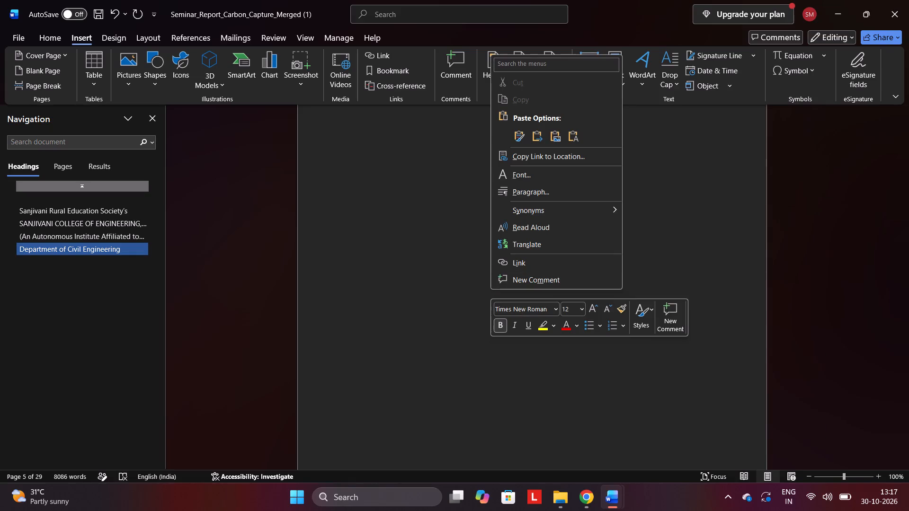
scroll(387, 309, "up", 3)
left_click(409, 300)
Save the report as a new Word document named "aditya Seminar_Report_Carbon_Capture_Merged (1)" in the Downloads folder.
left_click(25, 41)
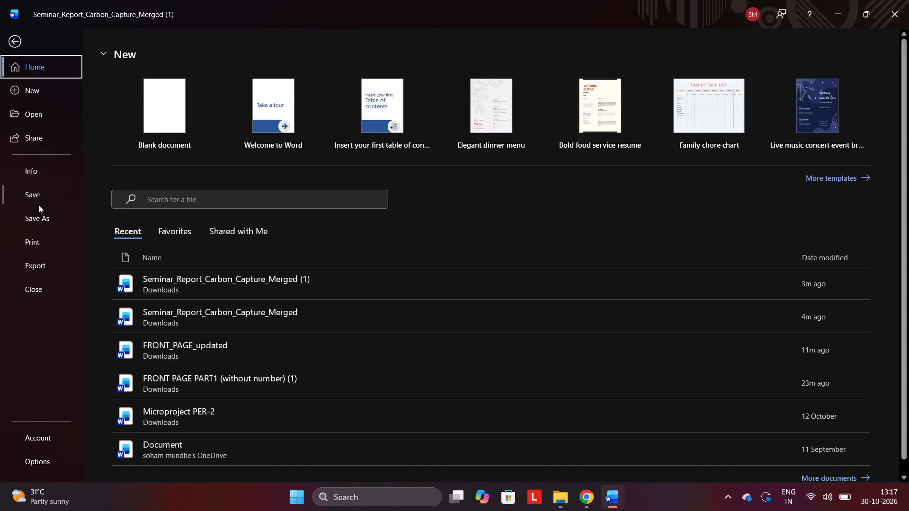
left_click(40, 217)
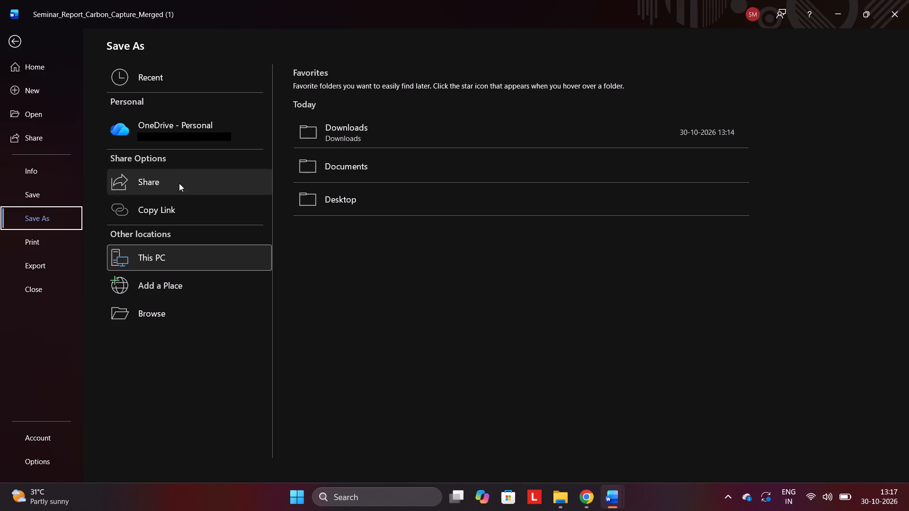
left_click(196, 140)
left_click(298, 86)
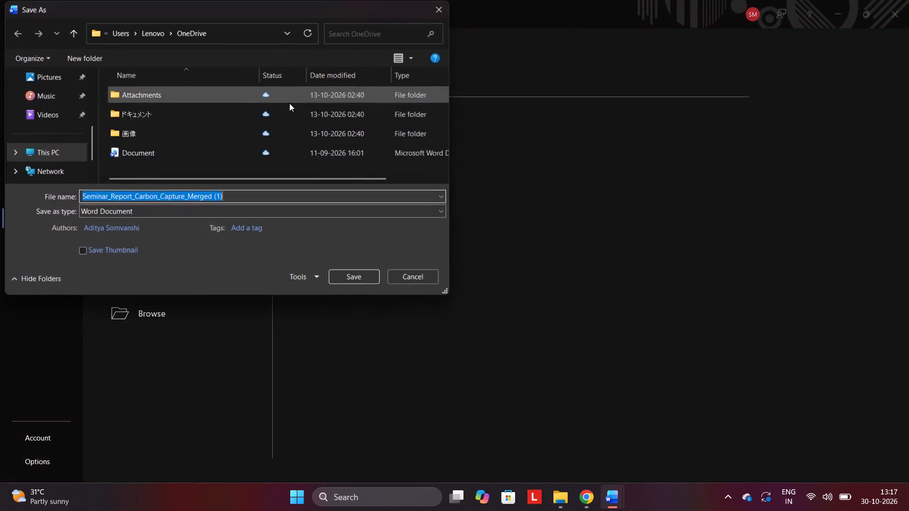
scroll(57, 118, "down", 4)
scroll(57, 130, "up", 5)
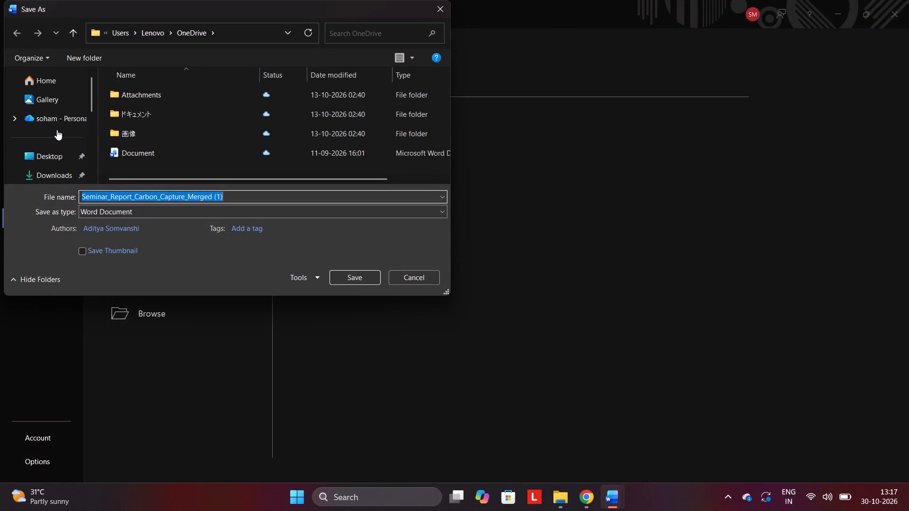
scroll(57, 130, "up", 1)
left_click(55, 168)
left_click(188, 198)
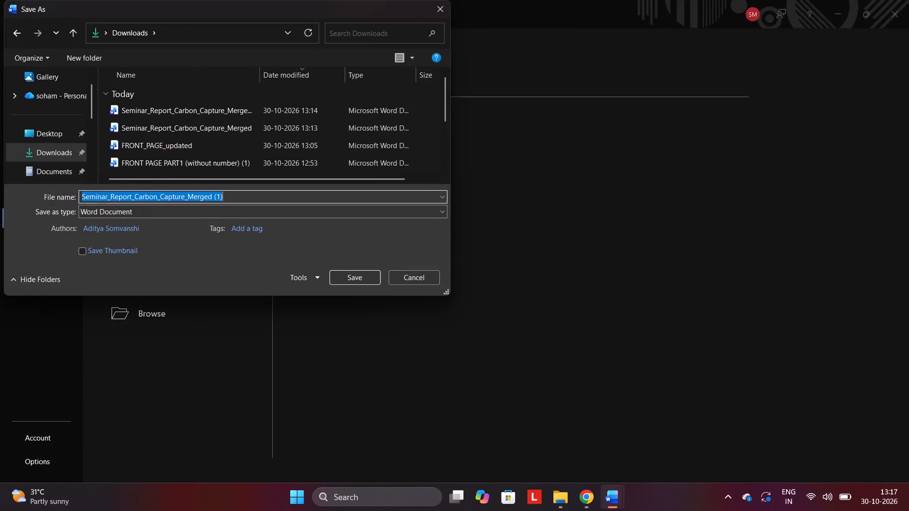
left_click(204, 196)
left_click(211, 198)
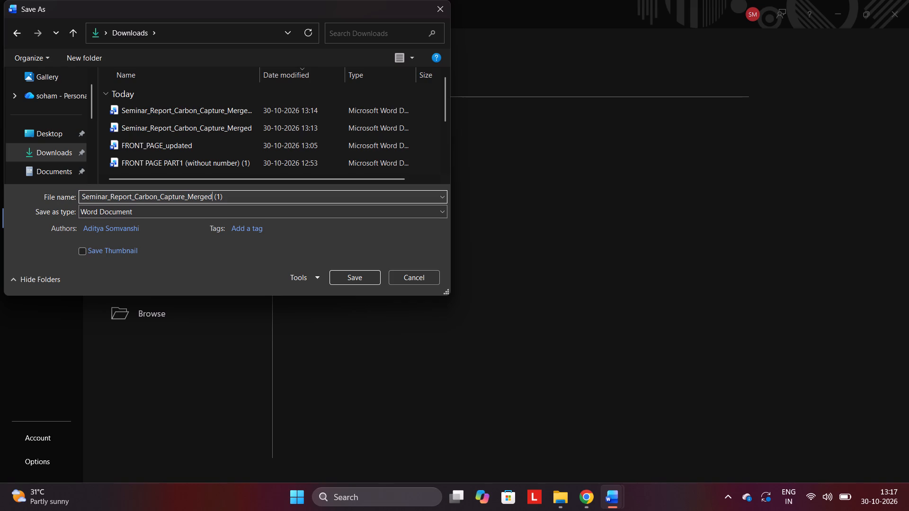
left_click(107, 197)
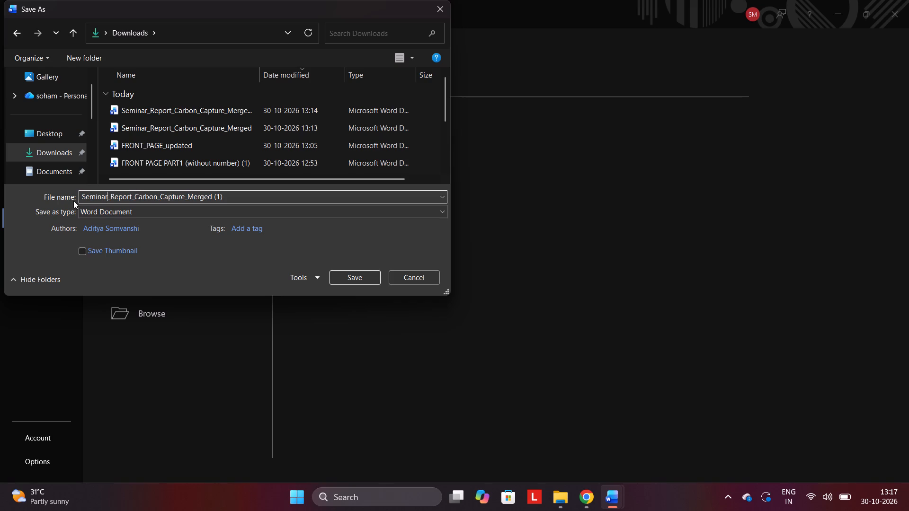
left_click(81, 197)
key("Right")
key("Left")
type("aditya")
key("space")
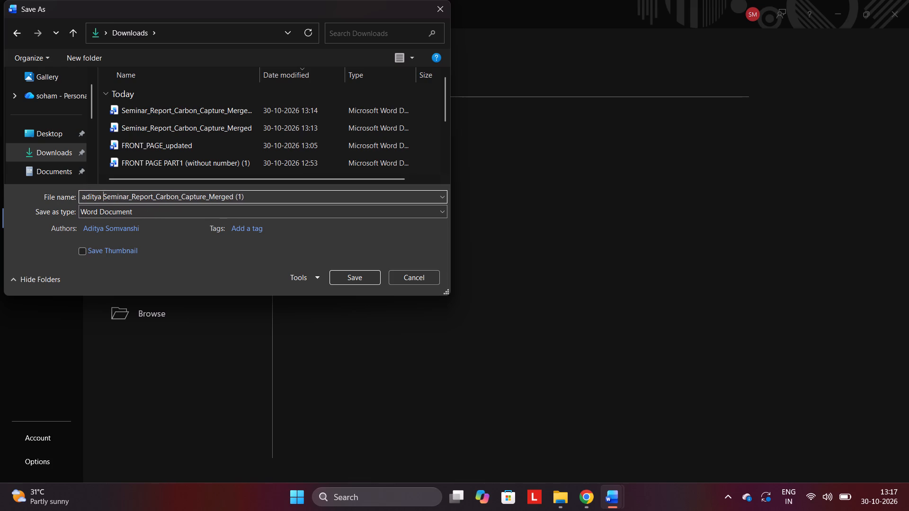
left_click(343, 279)
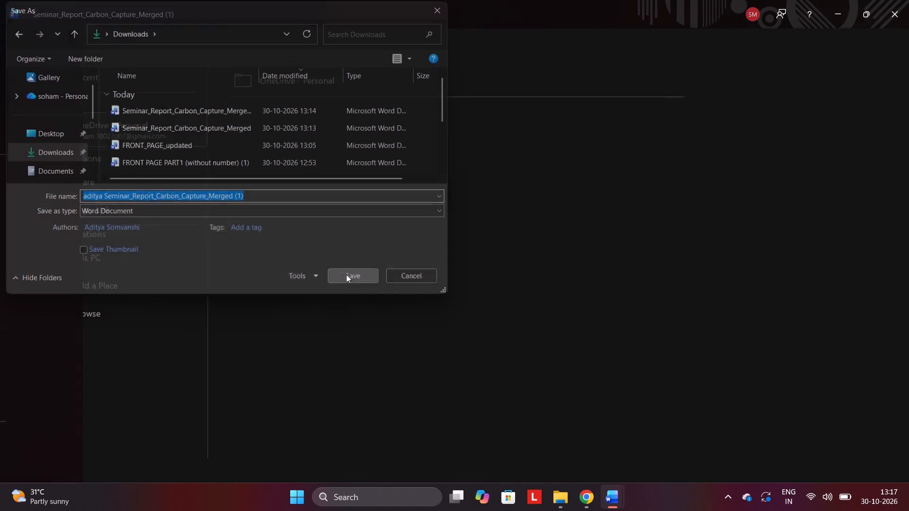
Switch to File Explorer and start copying the Seminar_Report_Carbon_Capture_Merged document in the Downloads folder.
left_click(552, 498)
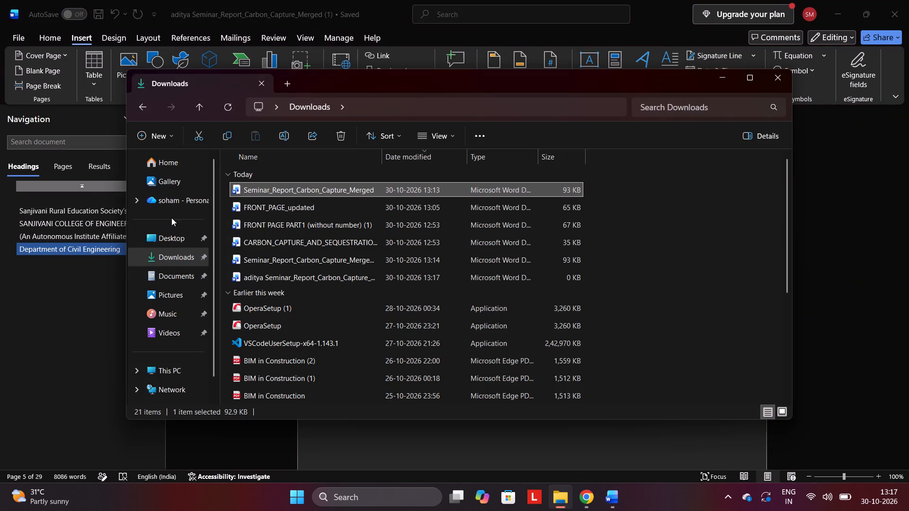
right_click(272, 186)
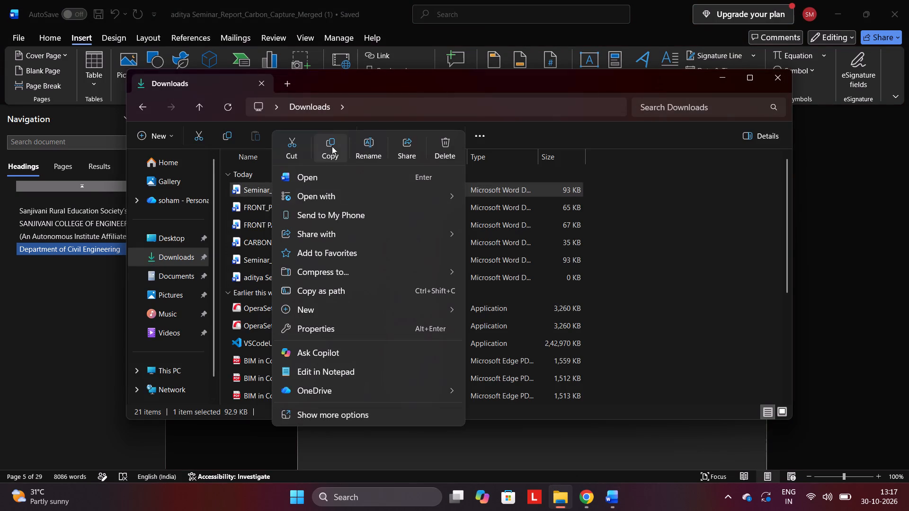
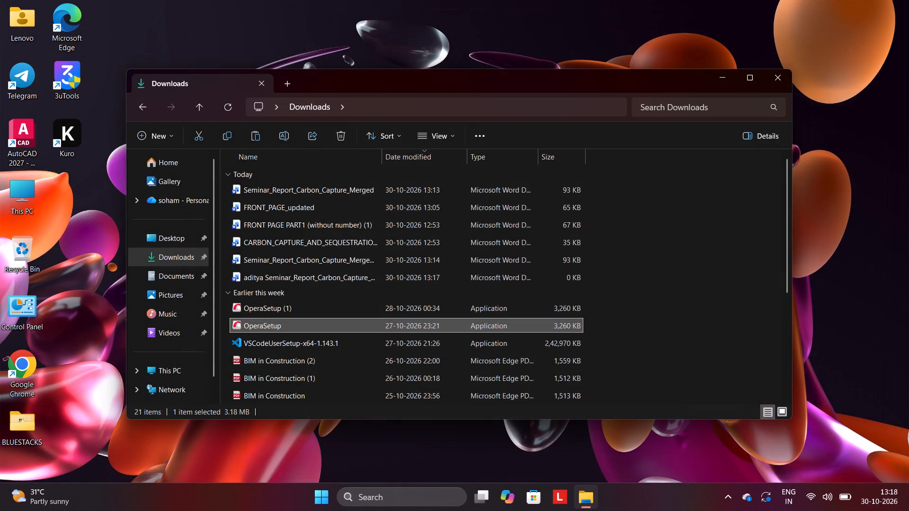
Close the Downloads folder window and refresh the desktop.
left_click(784, 74)
right_click(605, 107)
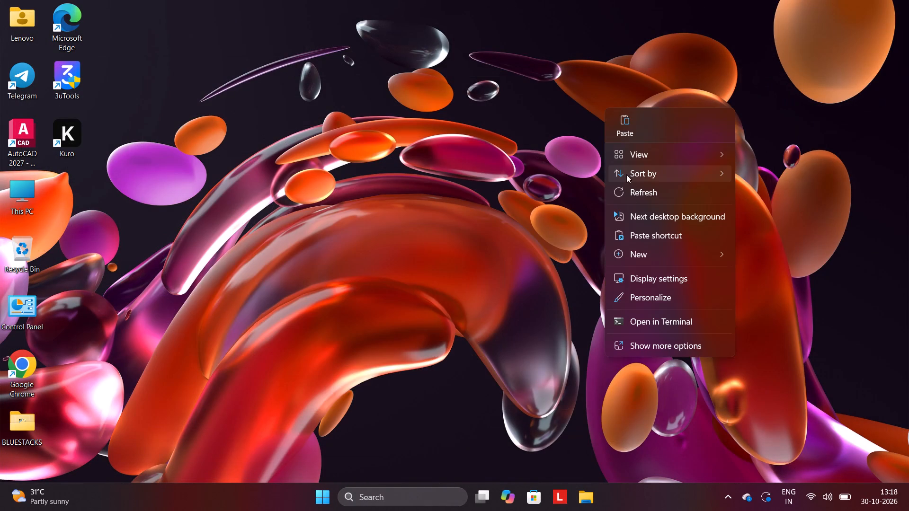
left_click(629, 195)
Open the Shut Down Windows dialog from the desktop.
key("alt+F4")
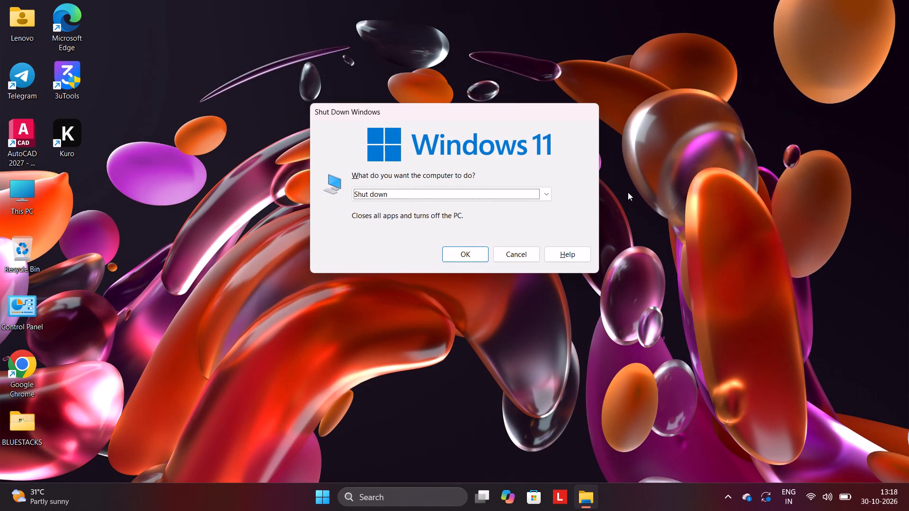